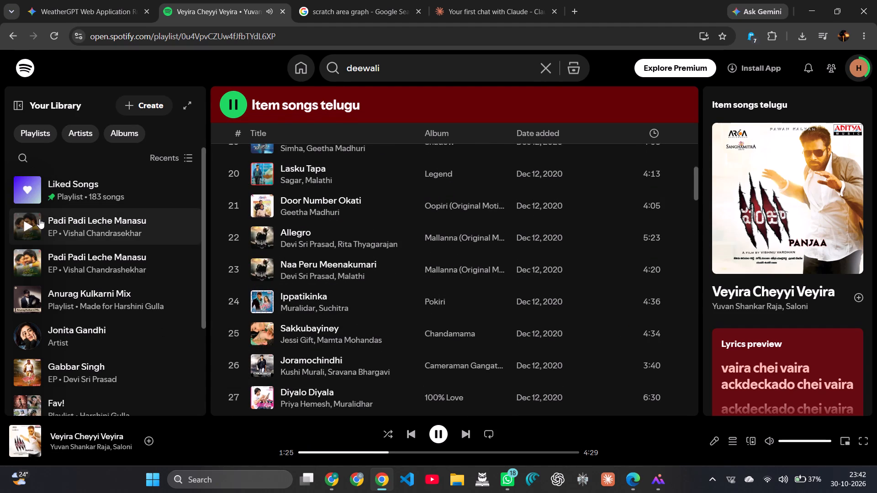
Play the first "Padi Padi Leche Manasu" EP, by Vishal Chandrasekhar, from the library.
click(39, 219)
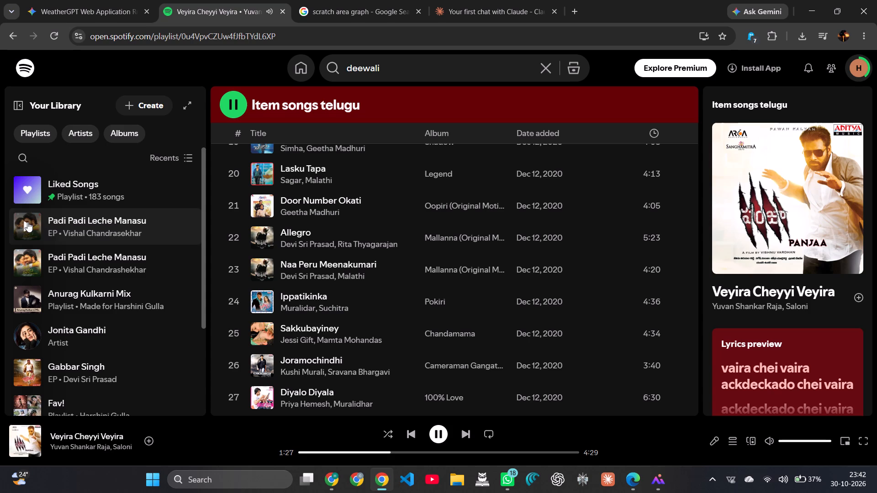
click(27, 222)
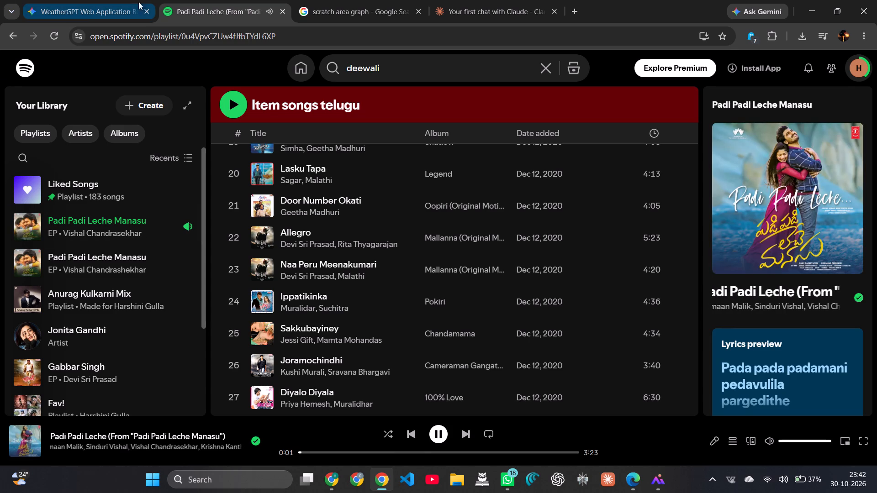
View the Storm Event Operational Timeline chart in the WeatherGPT chat in Gemini.
click(82, 11)
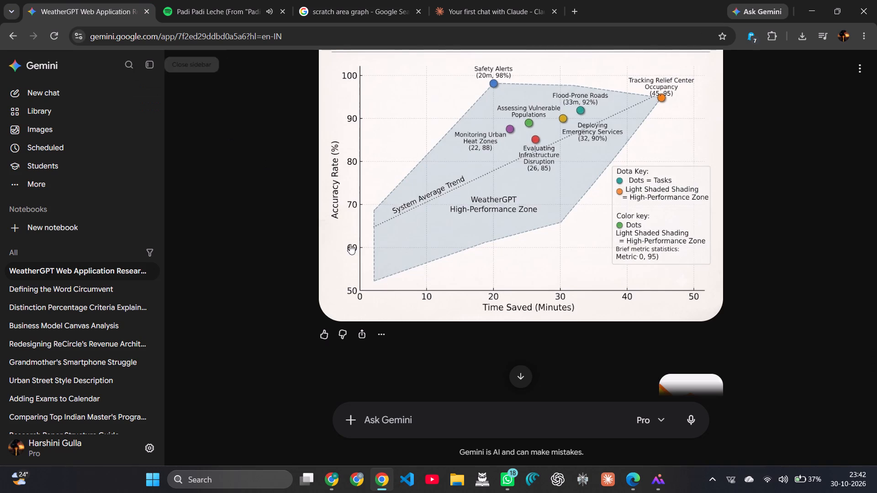
scroll(350, 244, down, 13)
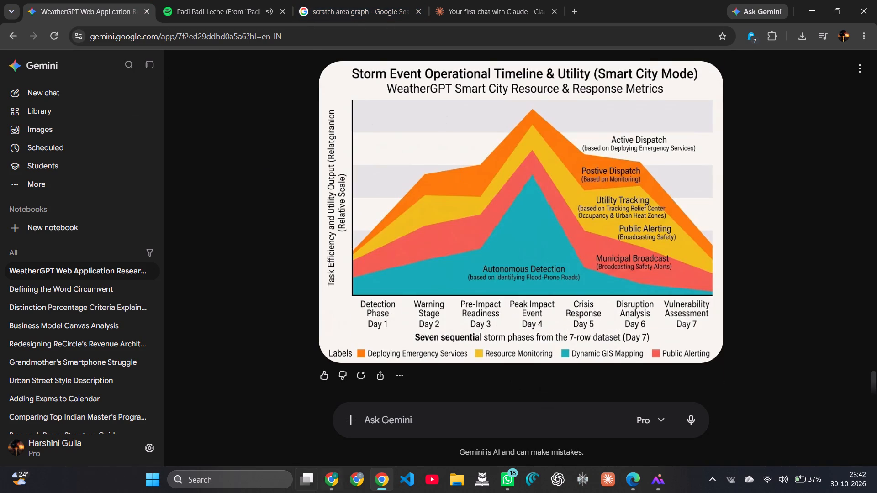
click(311, 451)
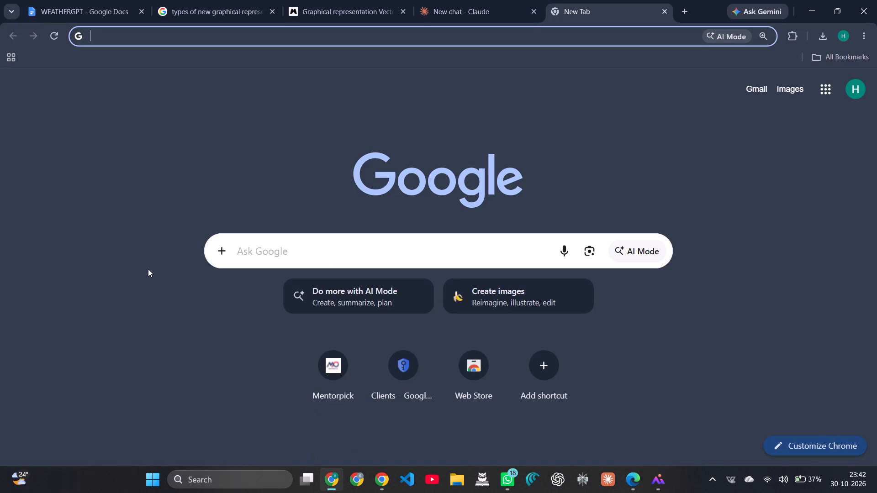
Return to the WEATHERGPT document and close the Claude chat tab.
click(55, 1)
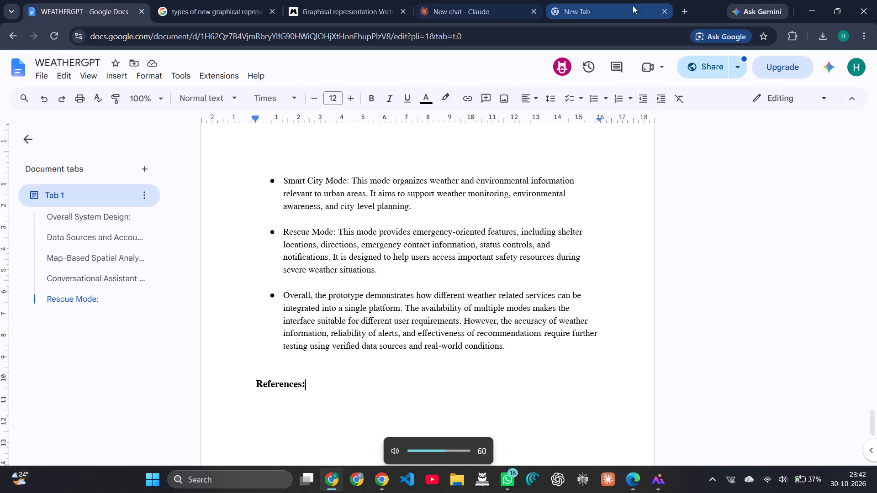
click(534, 14)
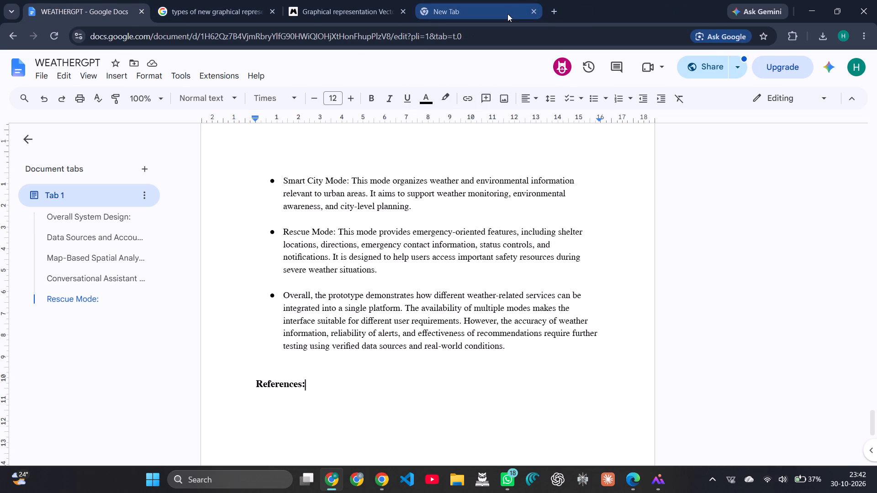
Open googlescholar.com in the empty new tab and continue to the site despite its insecure connection.
click(507, 14)
click(437, 253)
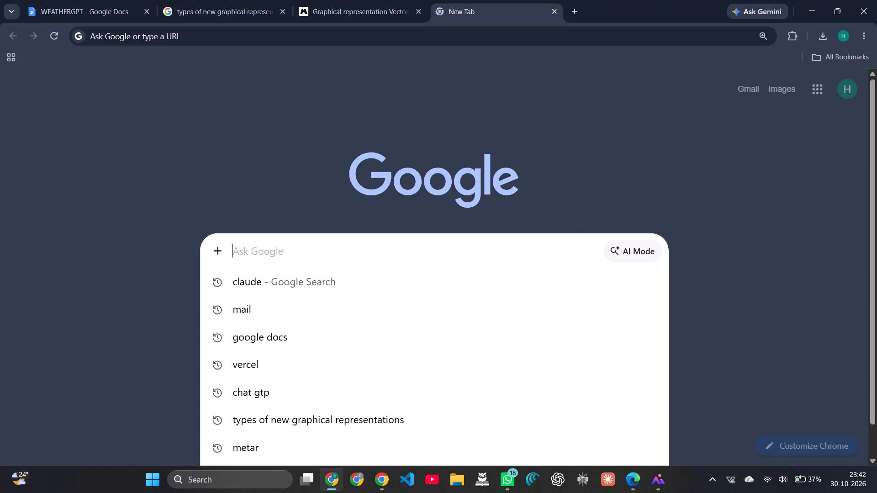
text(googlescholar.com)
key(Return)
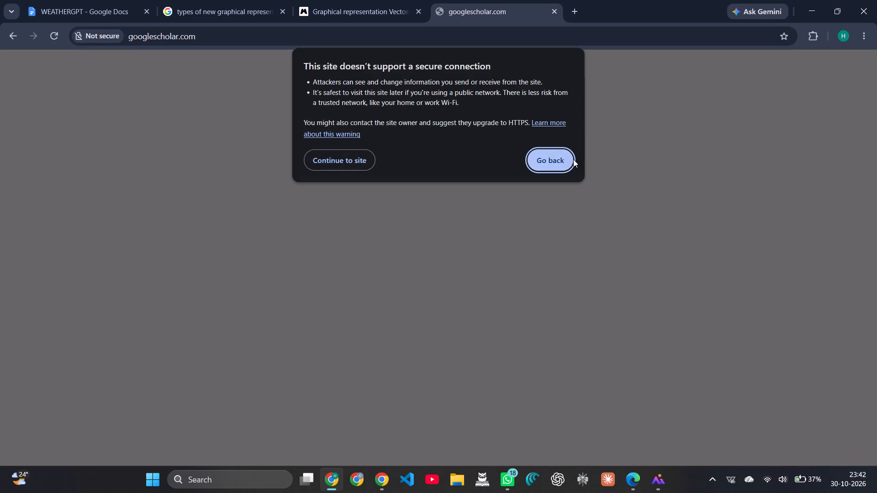
click(349, 162)
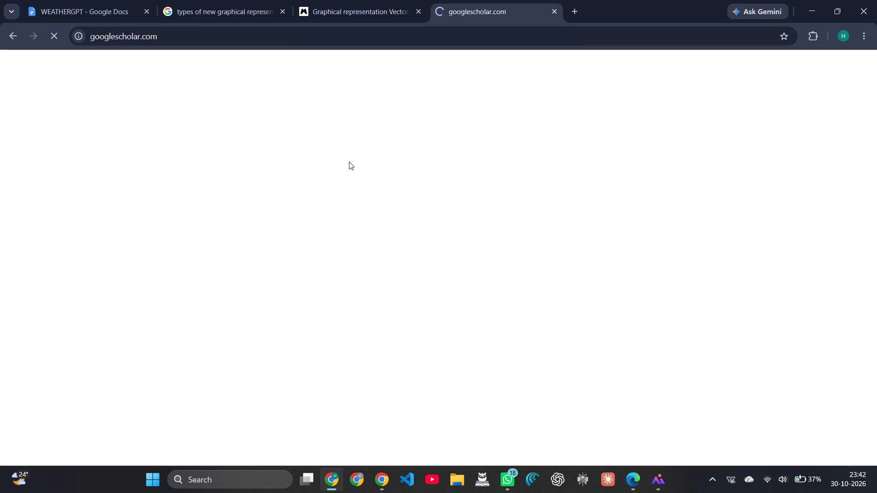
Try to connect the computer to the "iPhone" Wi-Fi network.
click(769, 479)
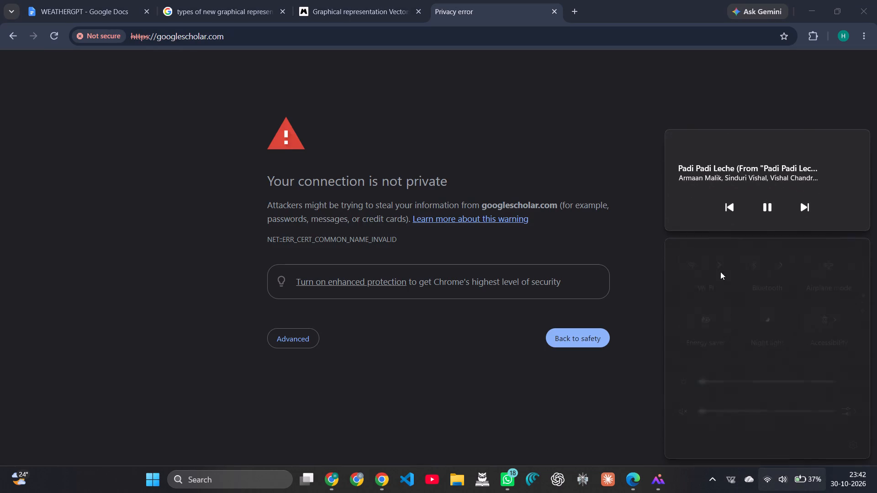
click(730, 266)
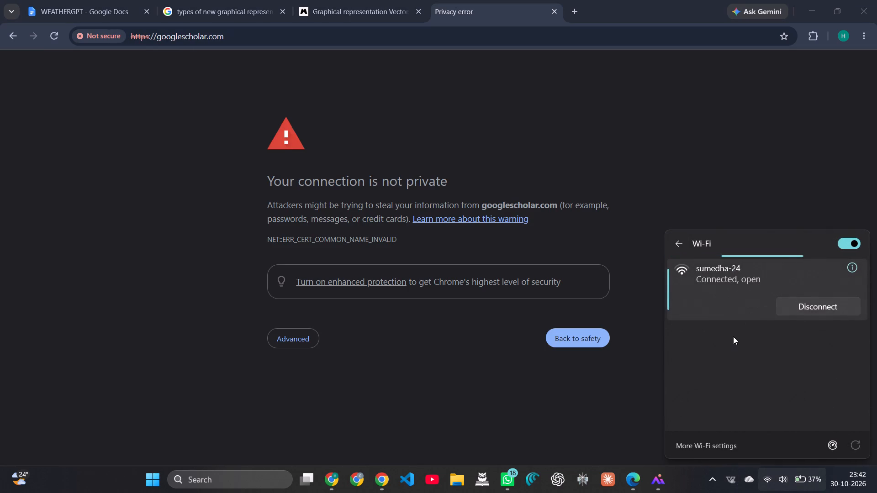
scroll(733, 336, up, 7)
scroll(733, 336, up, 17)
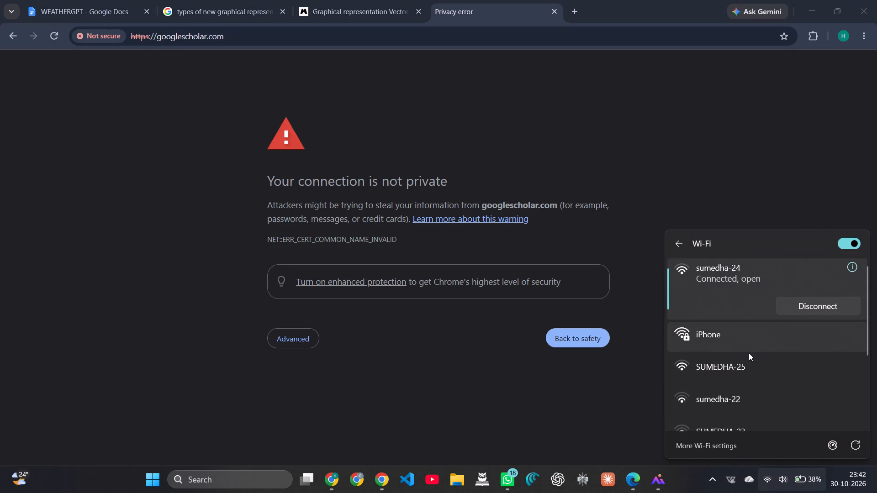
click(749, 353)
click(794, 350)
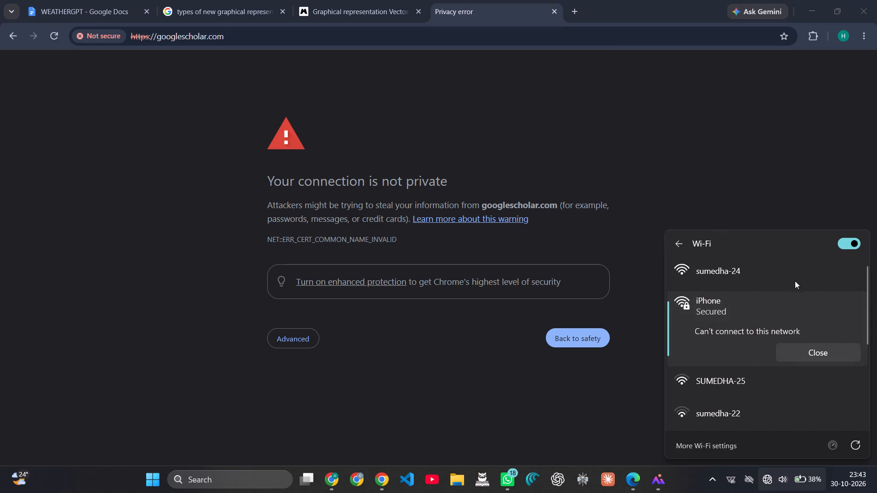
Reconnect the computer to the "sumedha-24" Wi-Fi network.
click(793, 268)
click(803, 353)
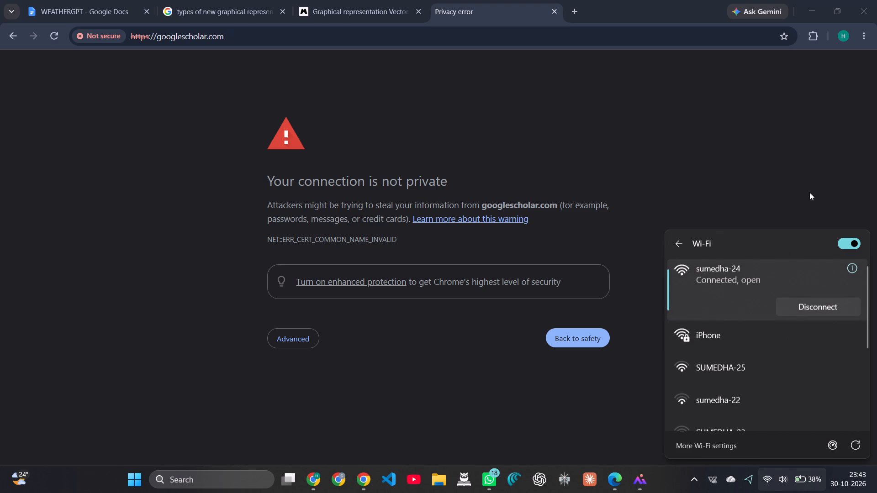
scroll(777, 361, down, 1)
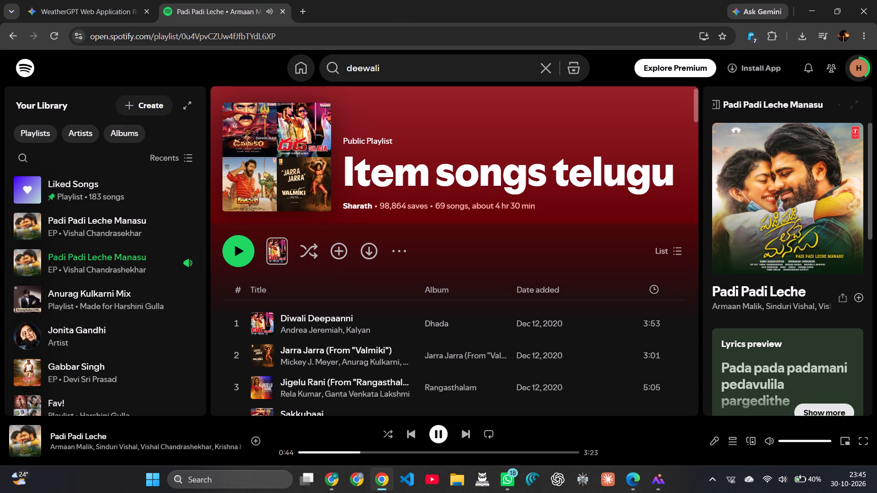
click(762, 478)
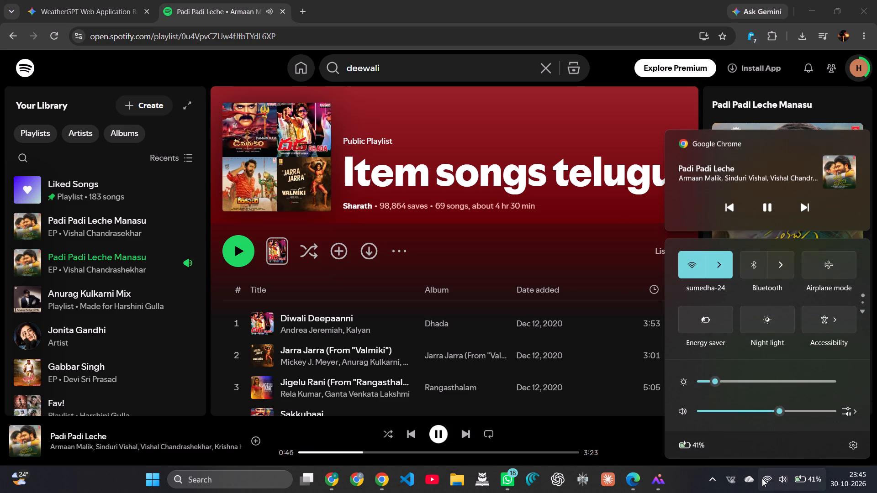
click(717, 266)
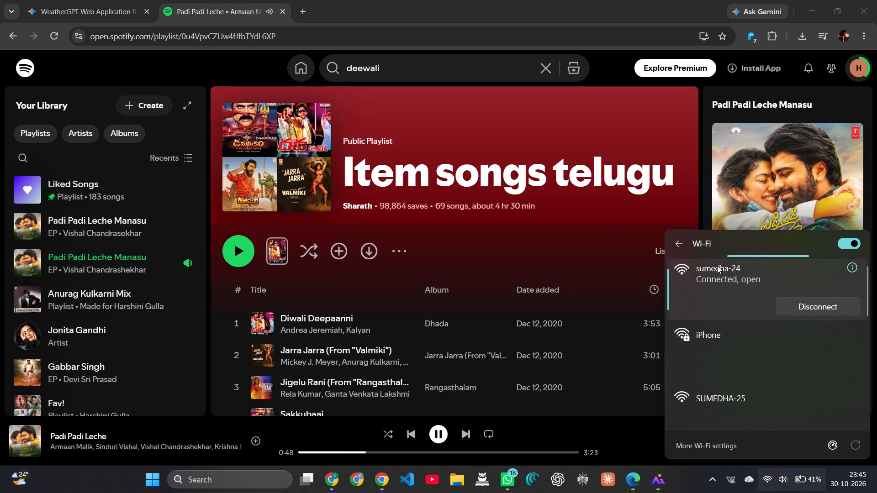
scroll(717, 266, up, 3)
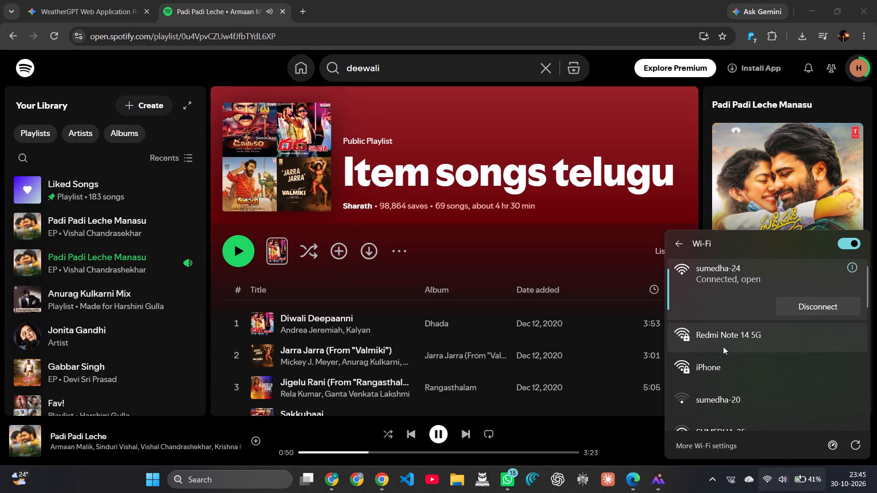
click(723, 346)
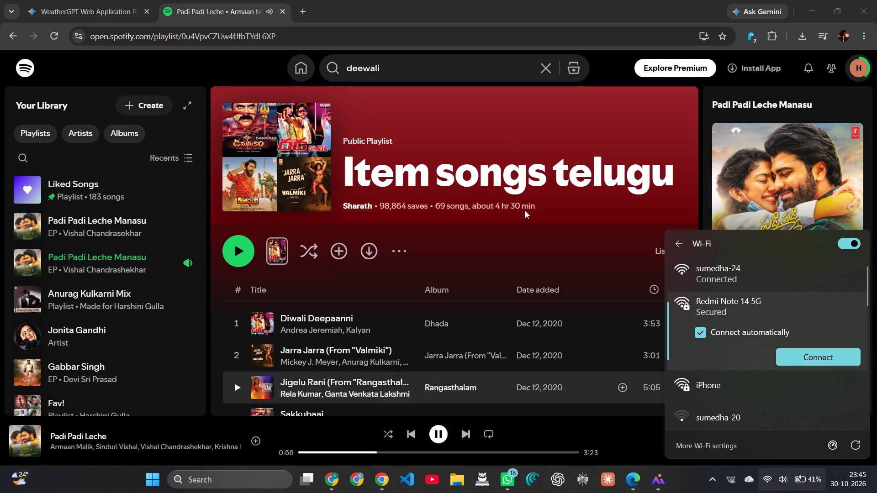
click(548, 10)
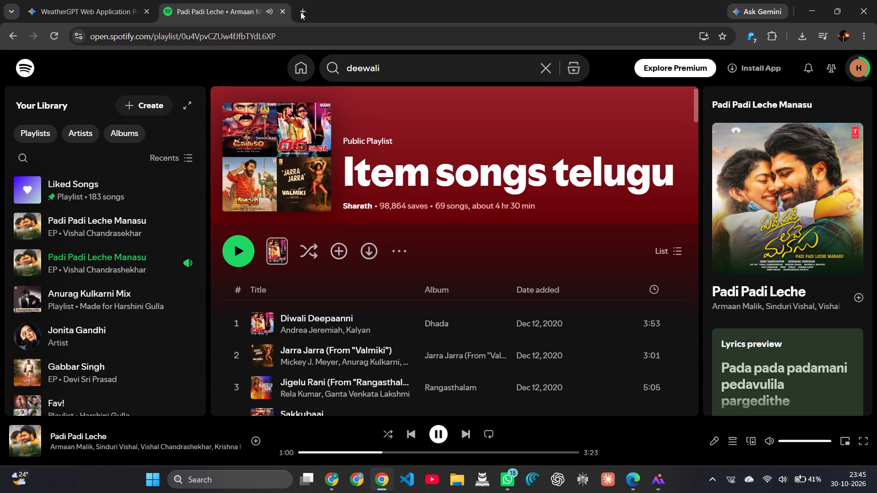
Try to load googlescholar.com in a new browser tab, and back out to the new tab page.
click(302, 13)
click(389, 241)
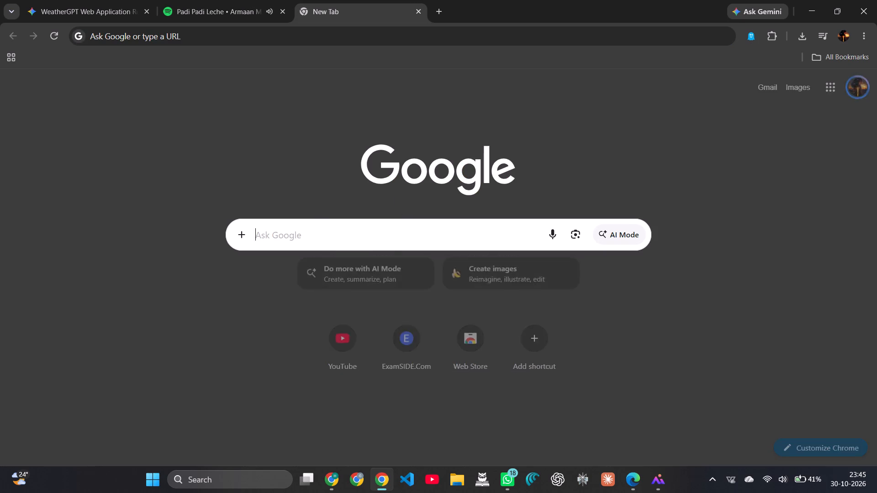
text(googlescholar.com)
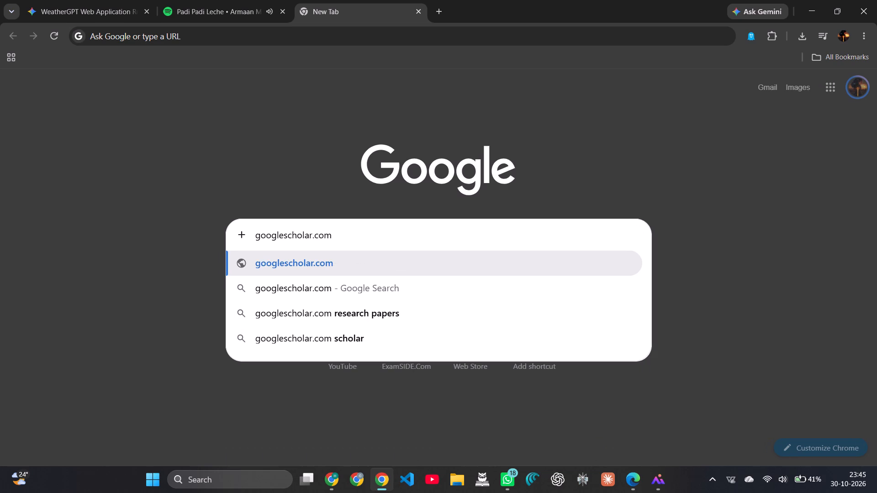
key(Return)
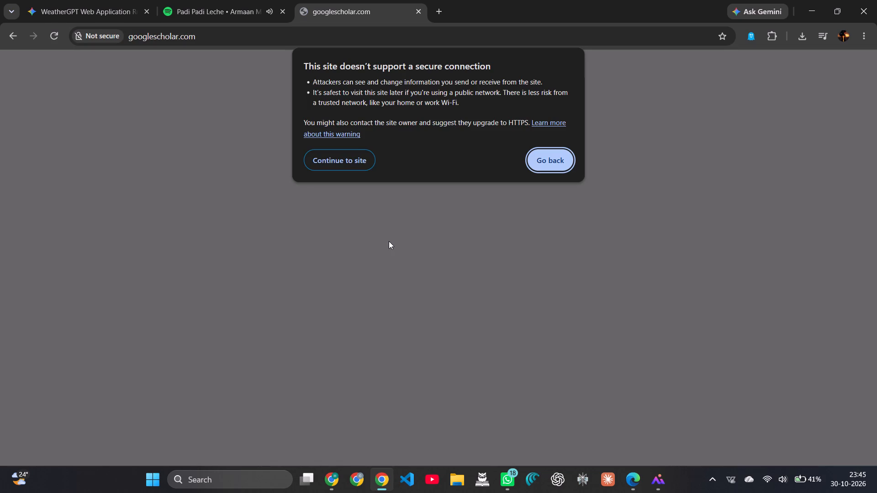
click(553, 157)
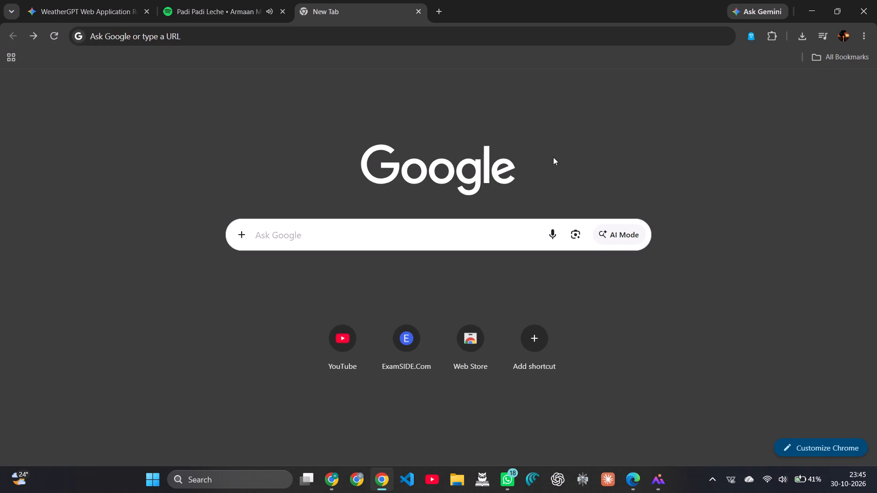
Switch the laptop's Wi-Fi connection to the "Redmi Note 14 5G" network.
click(764, 479)
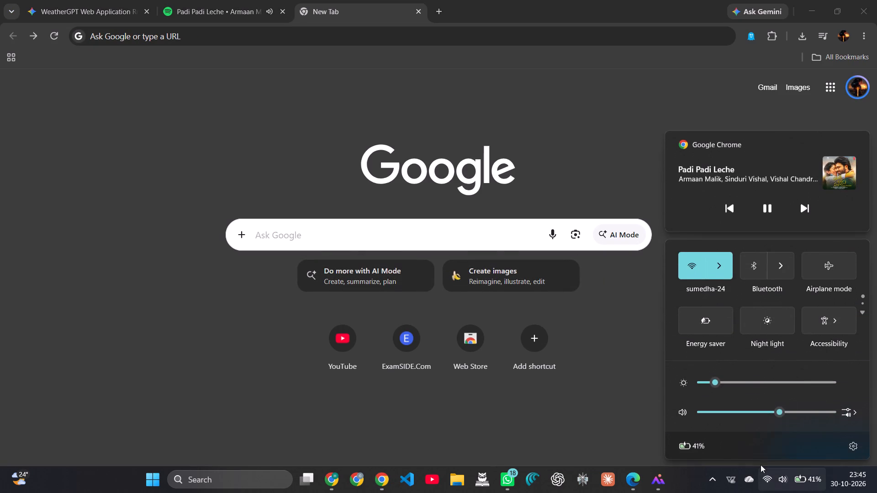
click(724, 270)
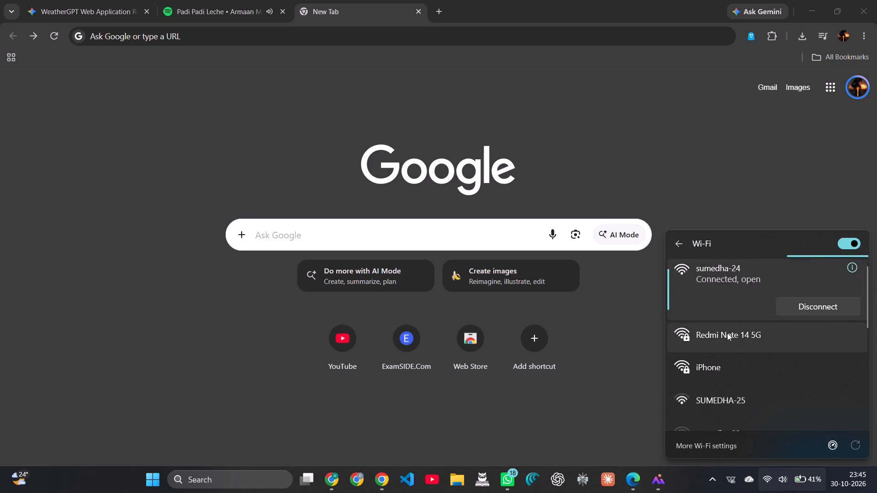
click(727, 334)
click(819, 358)
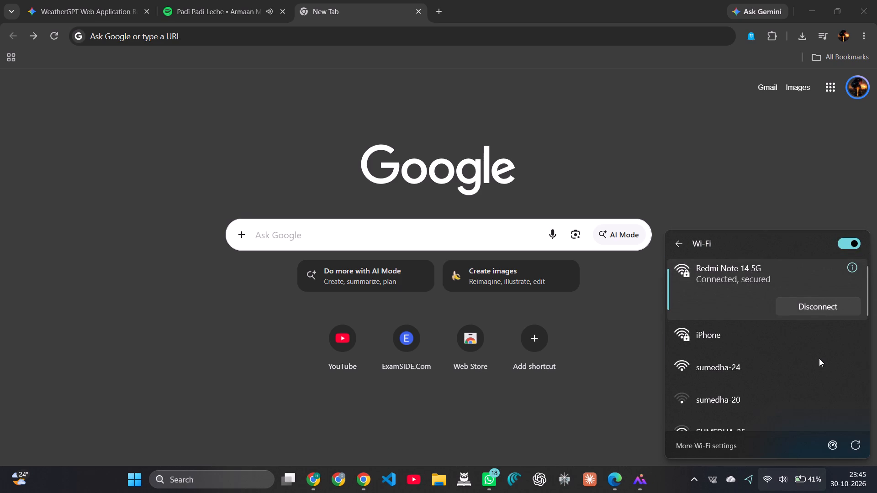
Try again to load googlescholar.com in the new browser tab.
click(520, 245)
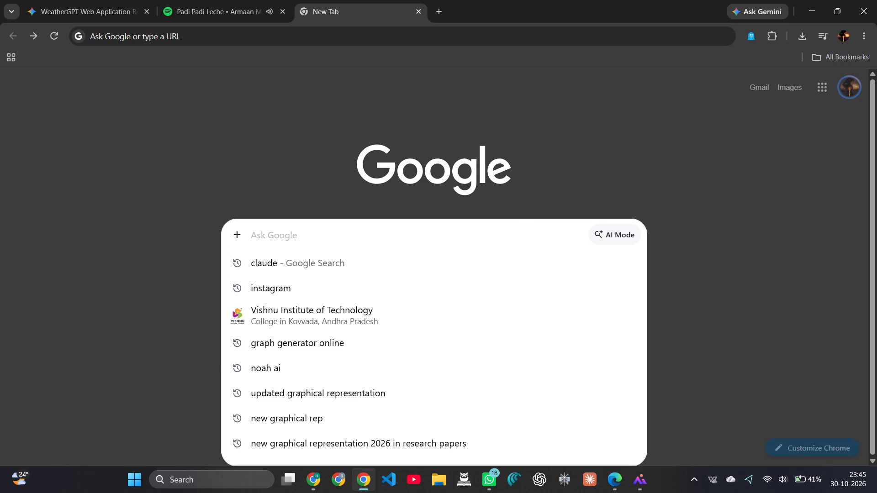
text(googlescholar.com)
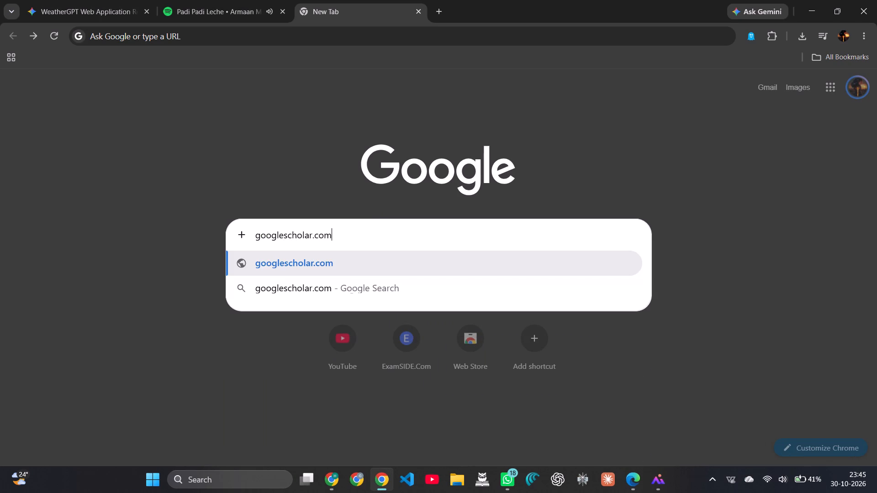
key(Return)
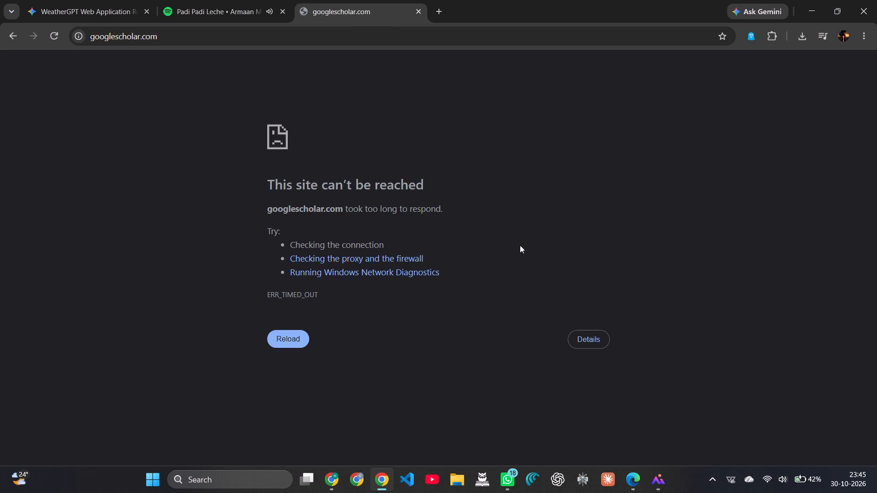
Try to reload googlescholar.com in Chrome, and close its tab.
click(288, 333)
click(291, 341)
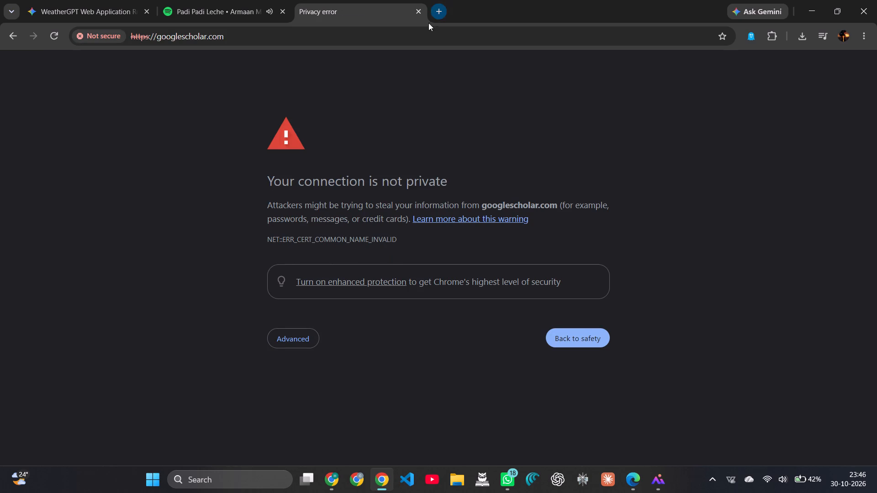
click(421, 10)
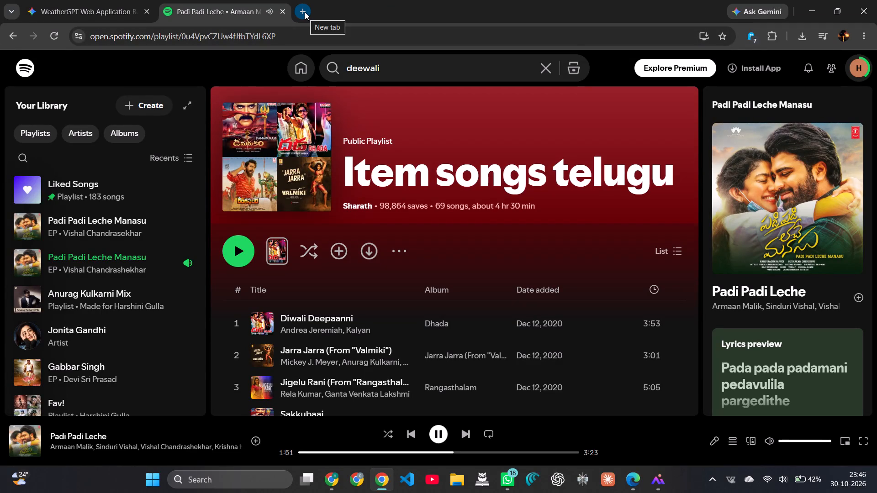
Open Firefox and decline making it the primary browser.
click(217, 478)
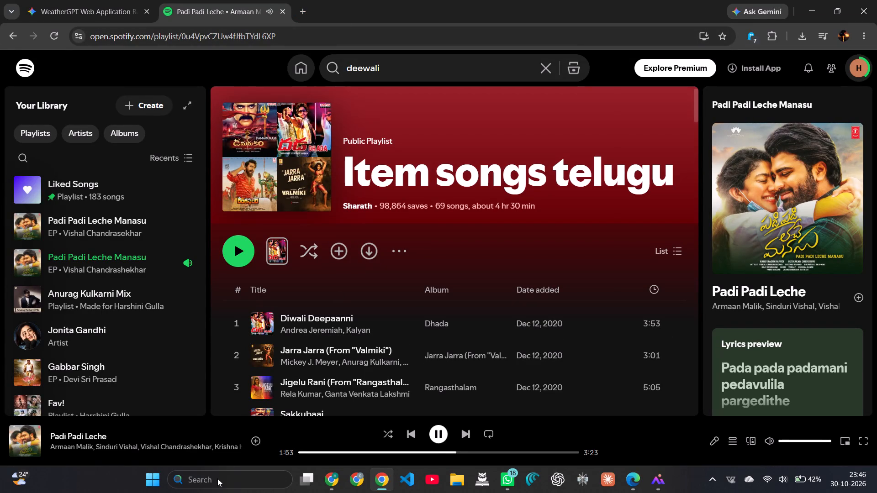
text(fire)
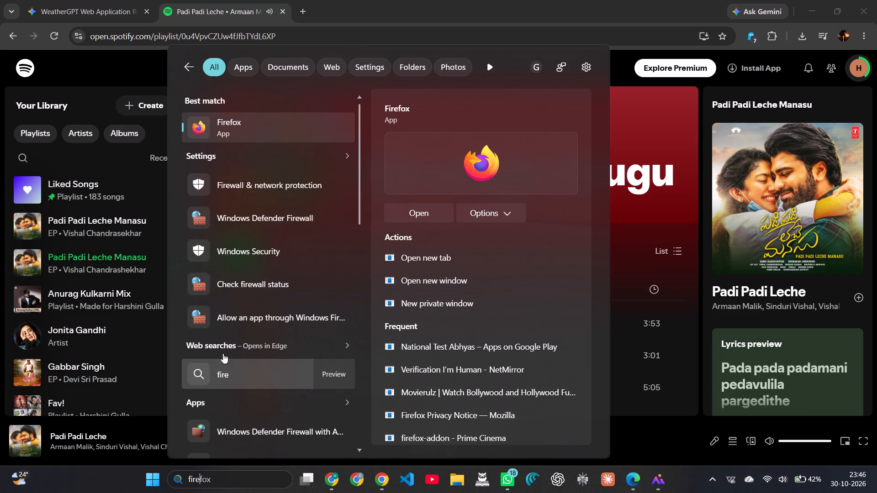
click(262, 140)
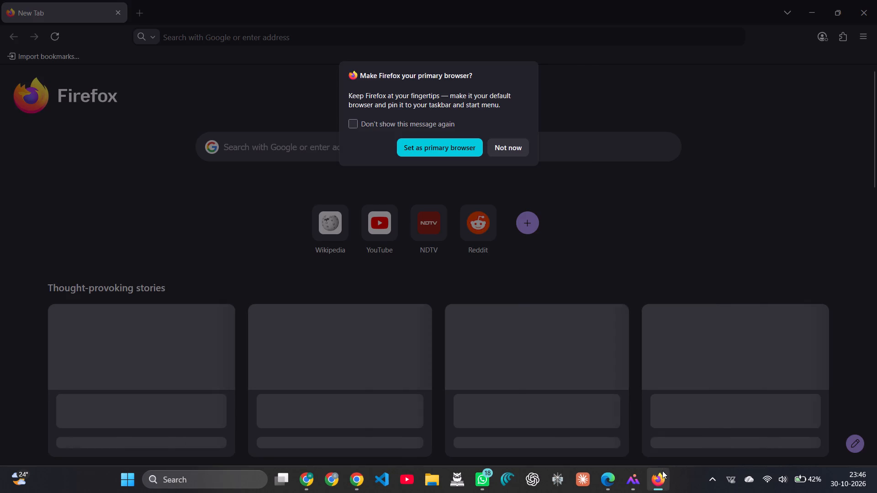
click(666, 423)
click(523, 140)
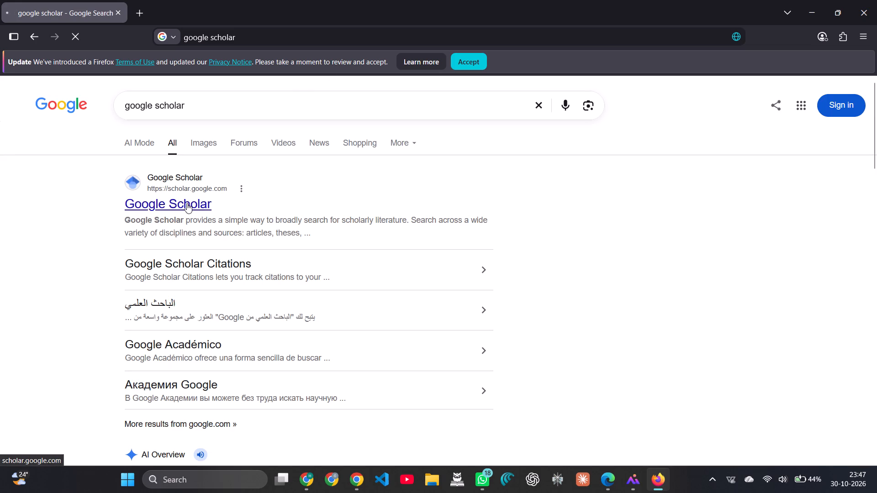
click(187, 203)
Switch to Chrome and open Google Scholar in a new tab from a Google search for "google scholar", closing Firefox.
click(372, 442)
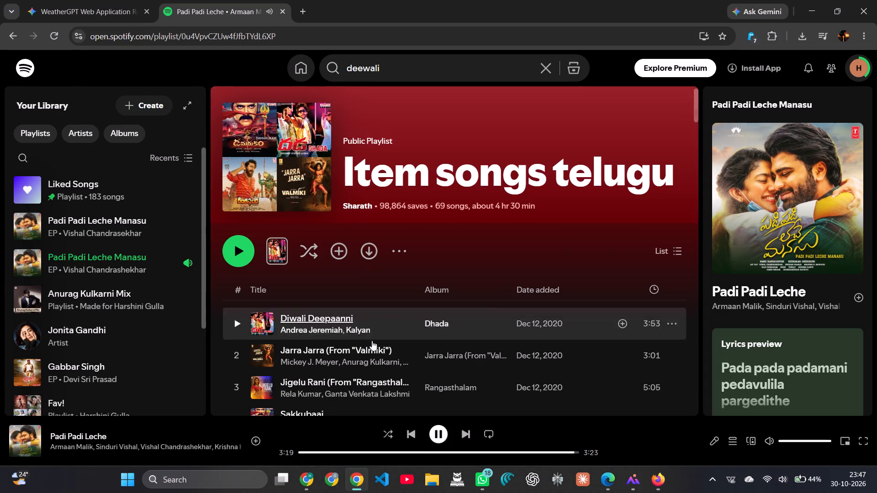
scroll(372, 341, down, 6)
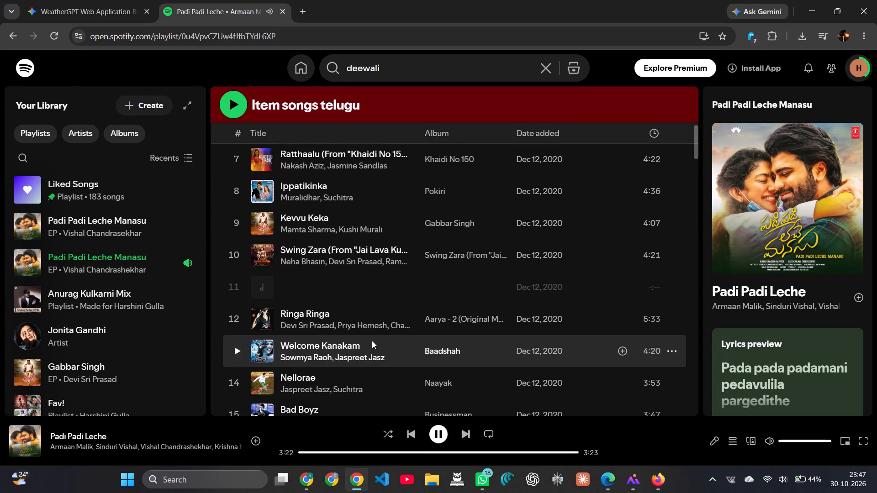
scroll(372, 341, up, 11)
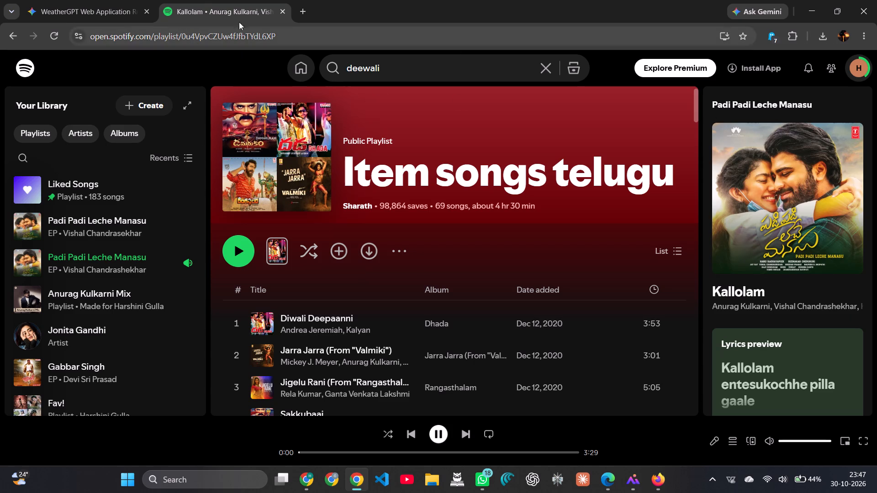
click(300, 10)
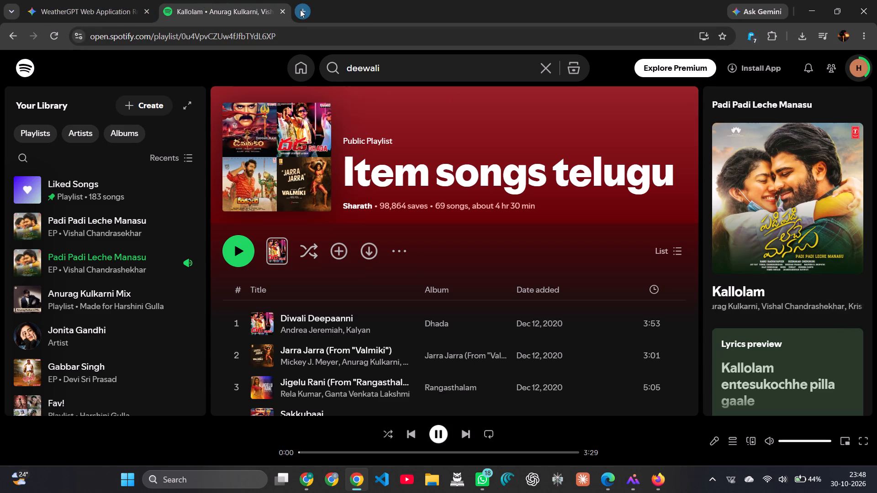
click(351, 242)
text(google scholar)
key(Return)
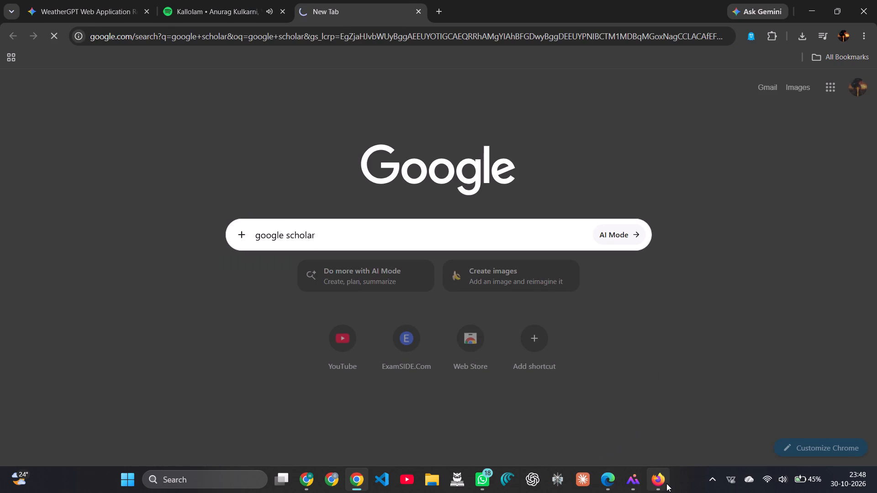
click(707, 381)
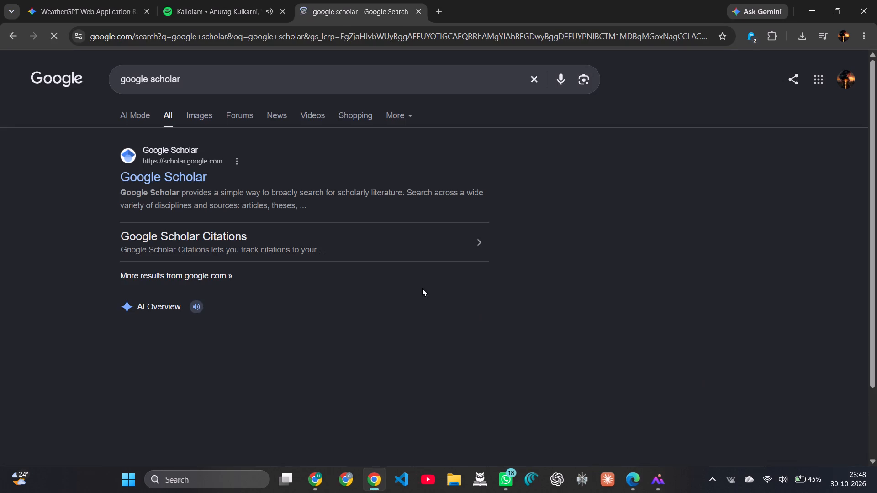
click(177, 182)
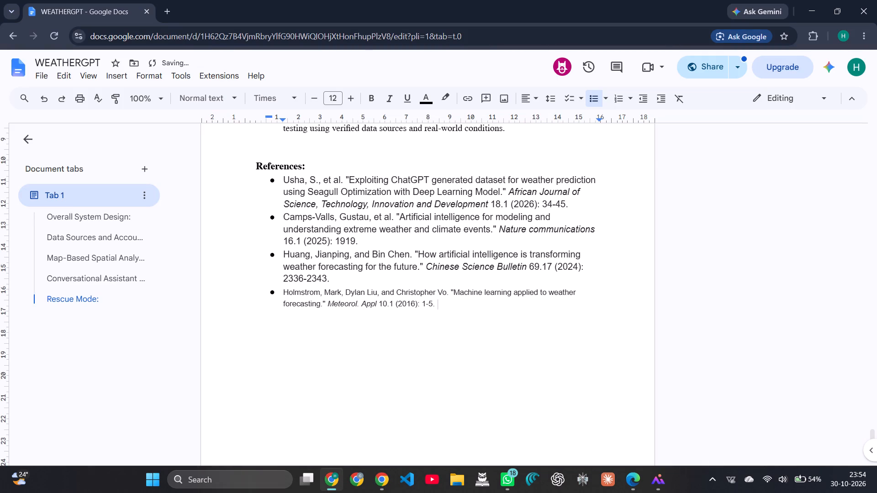
Set the pasted Meteorol. Appl citation to 12-point size and add an empty bullet below it.
drag(283, 290, 453, 308)
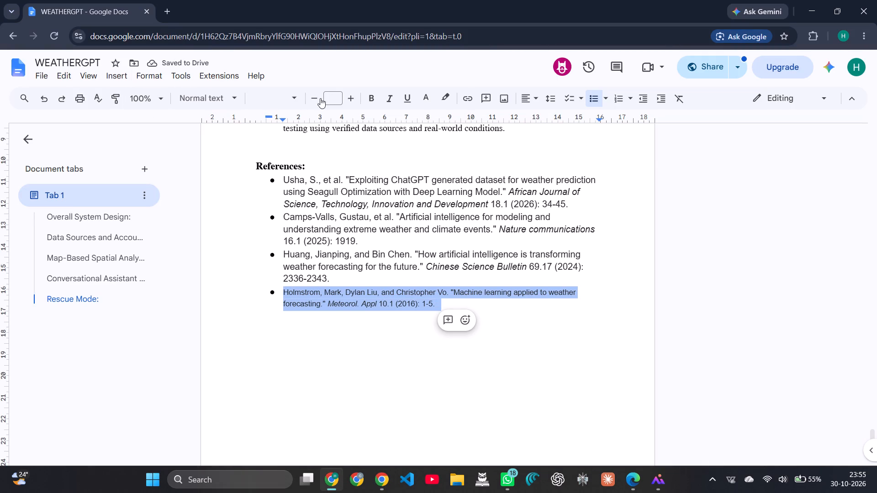
click(334, 96)
click(335, 190)
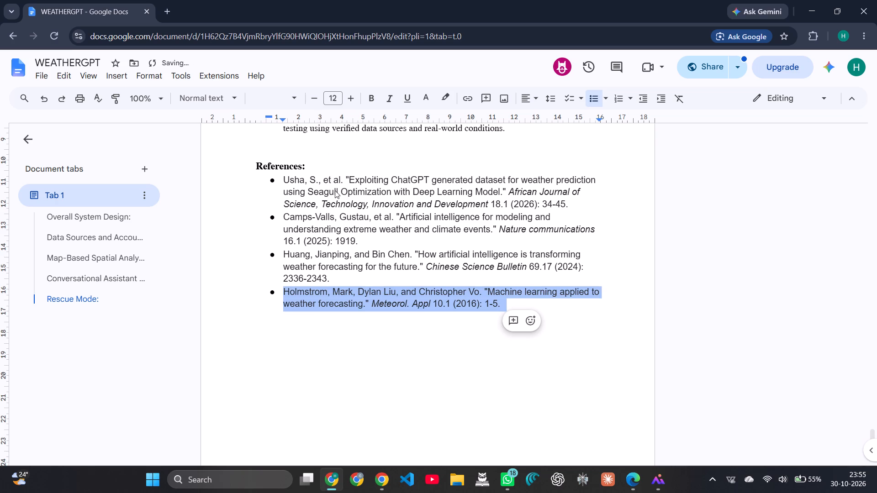
click(526, 304)
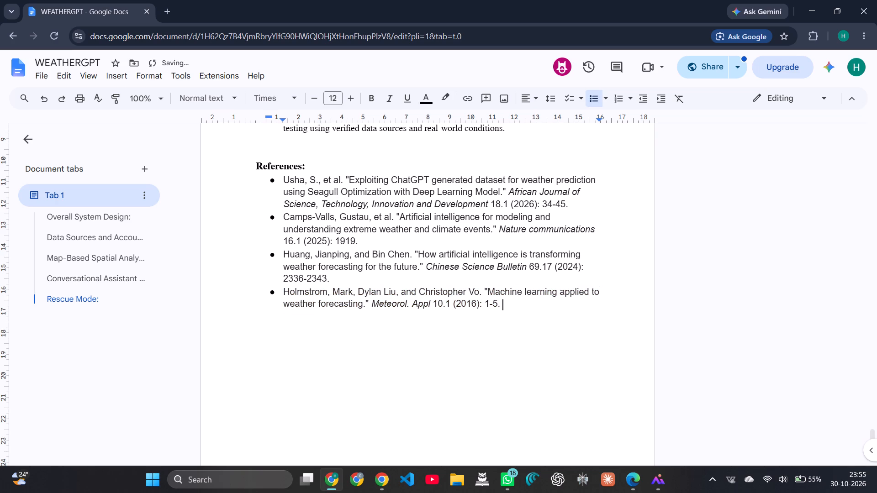
key(Return)
Switch to Spotify and play the song Undipova from the Anurag Kulkarni Mix playlist.
click(384, 443)
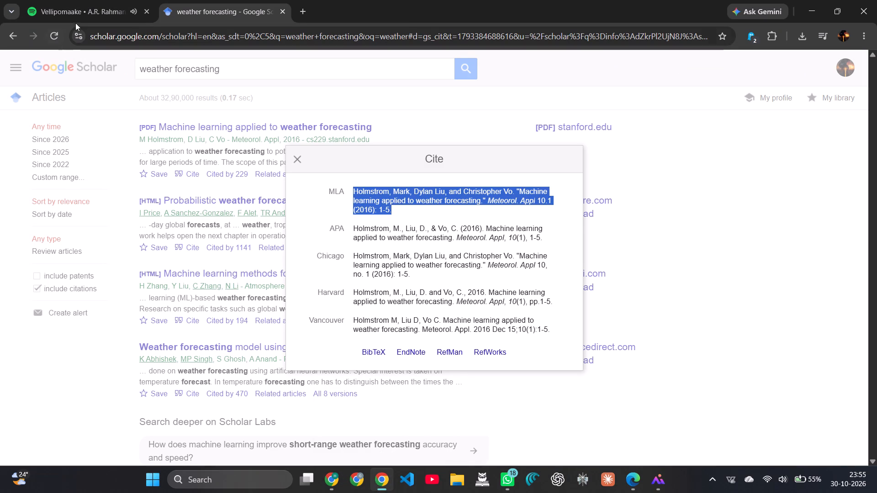
click(88, 5)
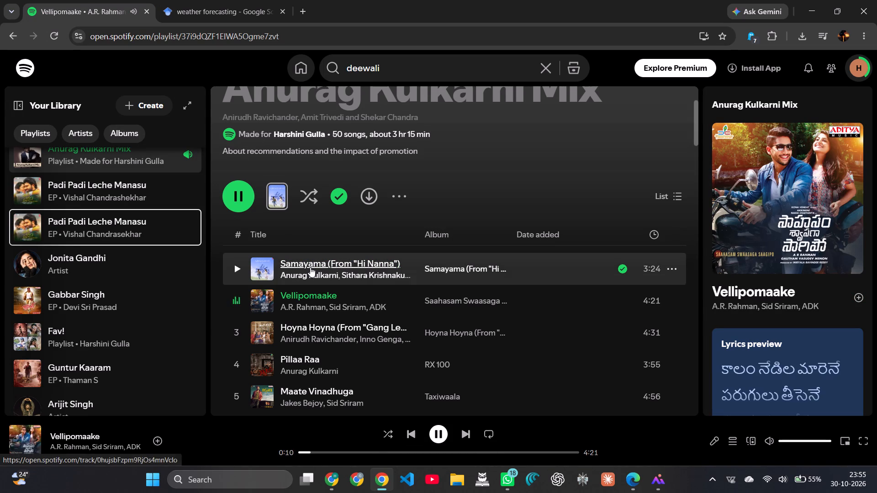
scroll(355, 325, down, 2)
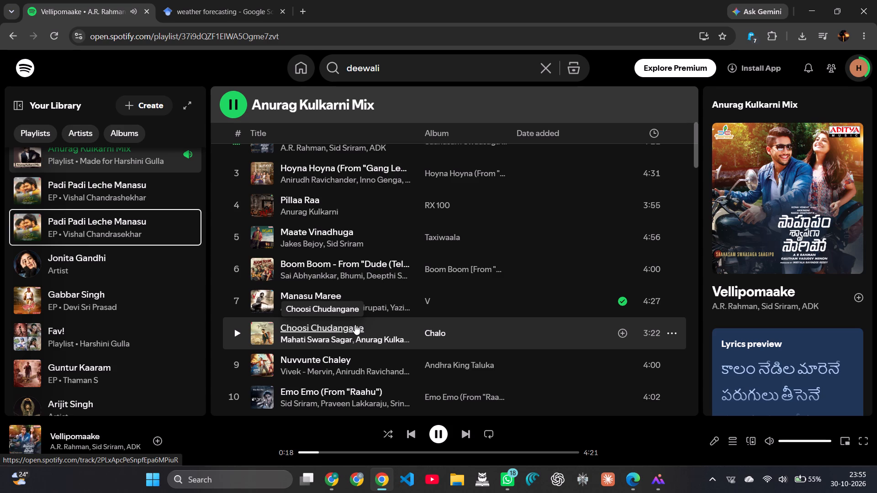
scroll(355, 325, down, 1)
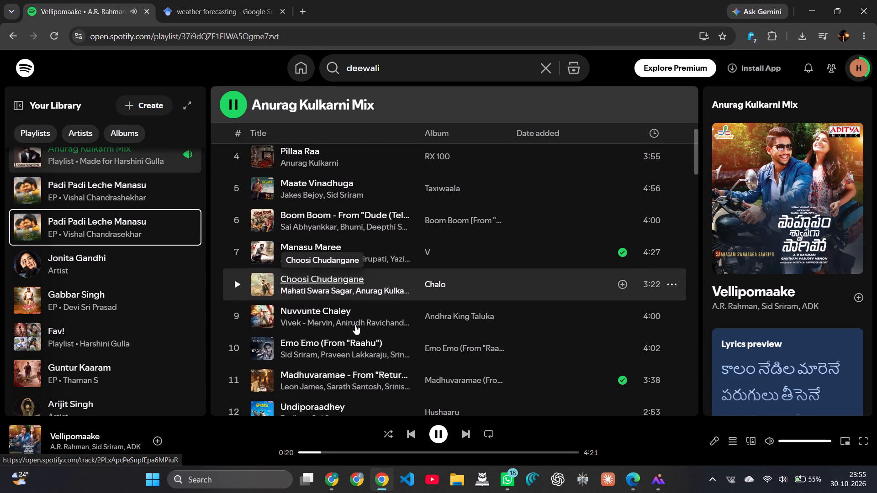
scroll(355, 325, down, 1)
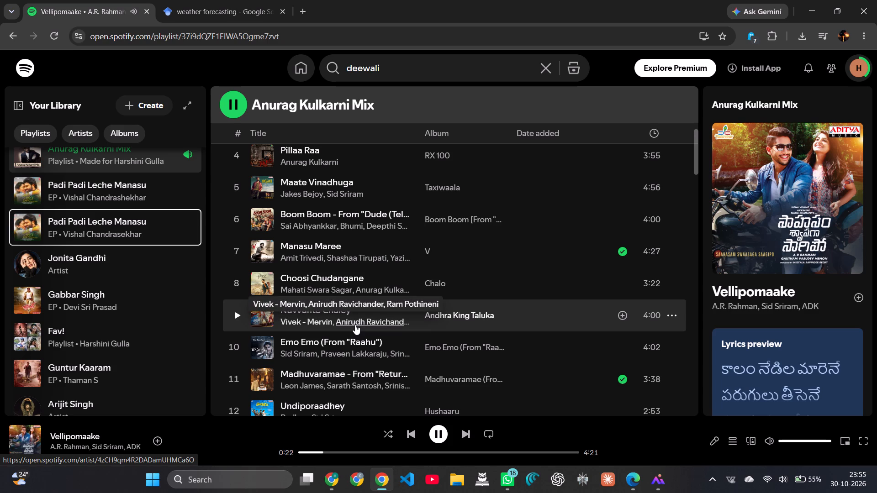
scroll(355, 325, down, 1)
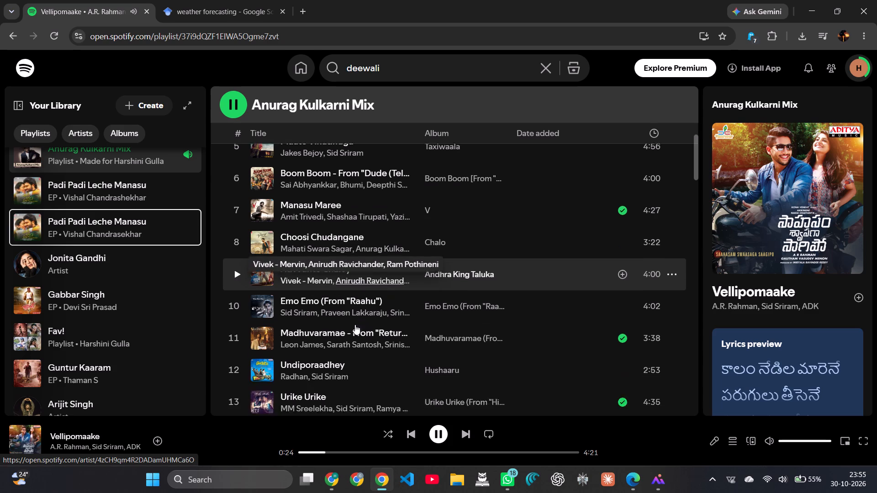
scroll(355, 325, down, 1)
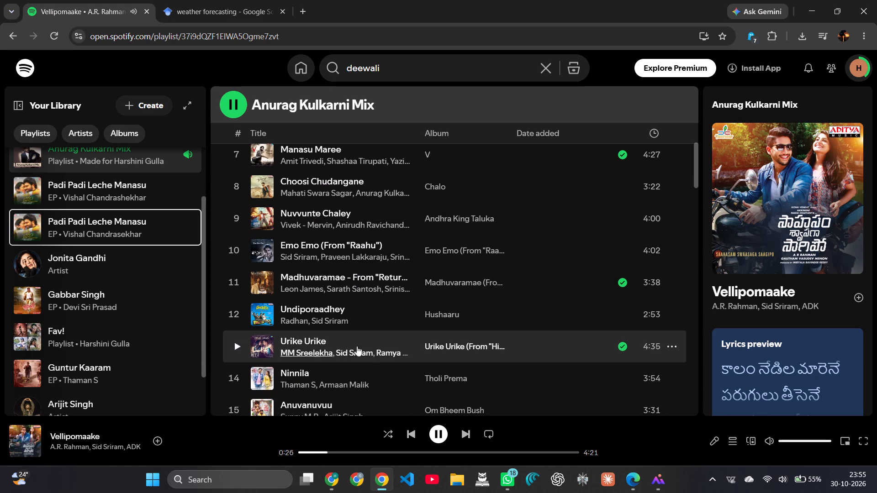
scroll(369, 348, down, 2)
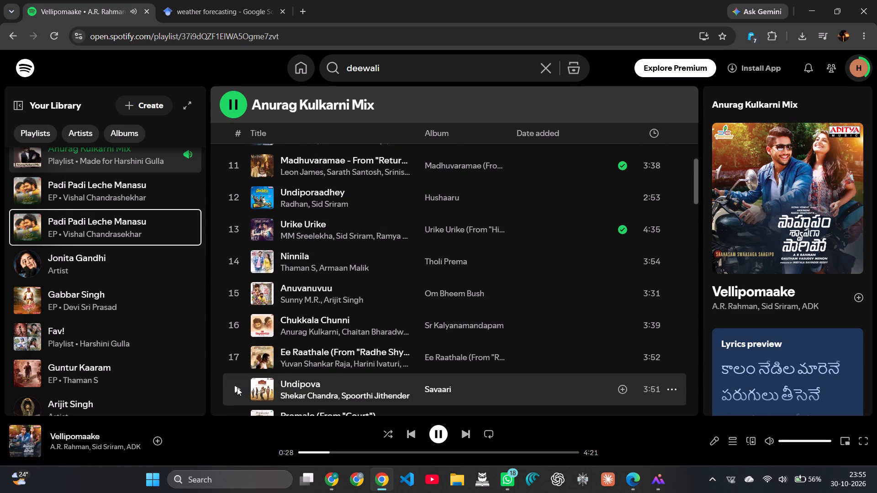
click(236, 388)
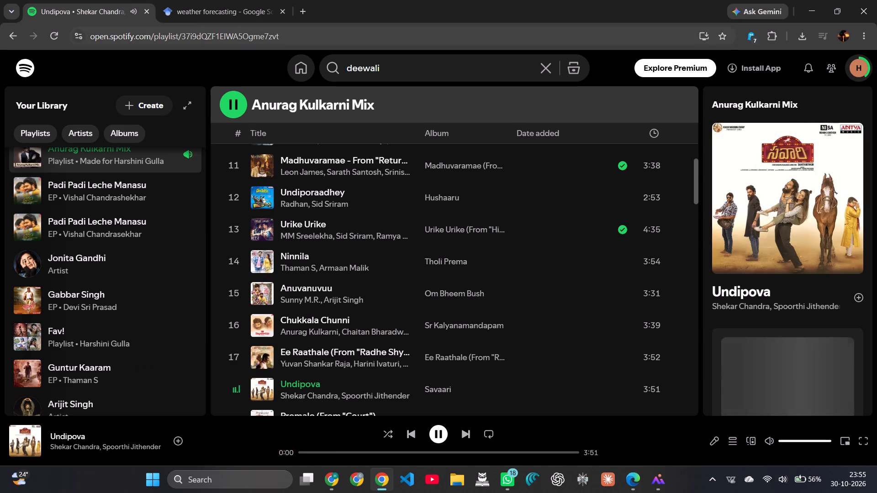
Copy the MLA citation of "Machine learning methods for weather forecasting: A survey" from Google Scholar into the empty References bullet of the WEATHERGPT document.
click(206, 4)
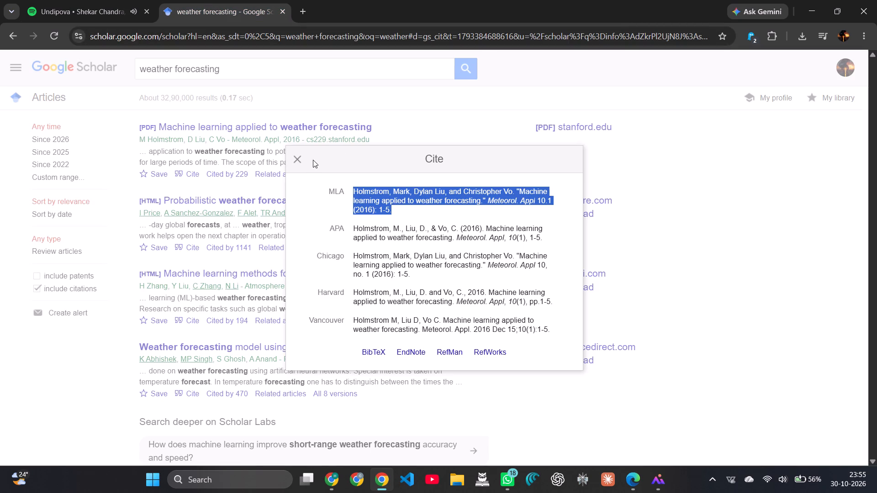
click(303, 158)
scroll(301, 319, down, 1)
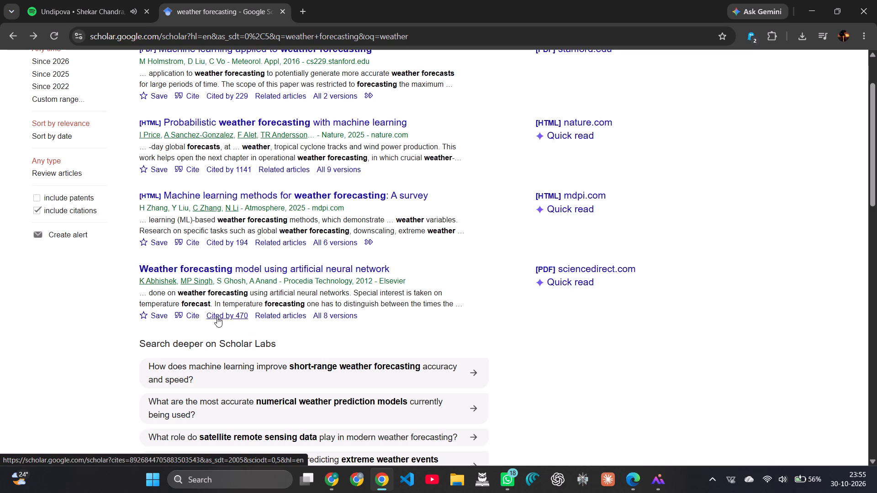
scroll(217, 317, up, 1)
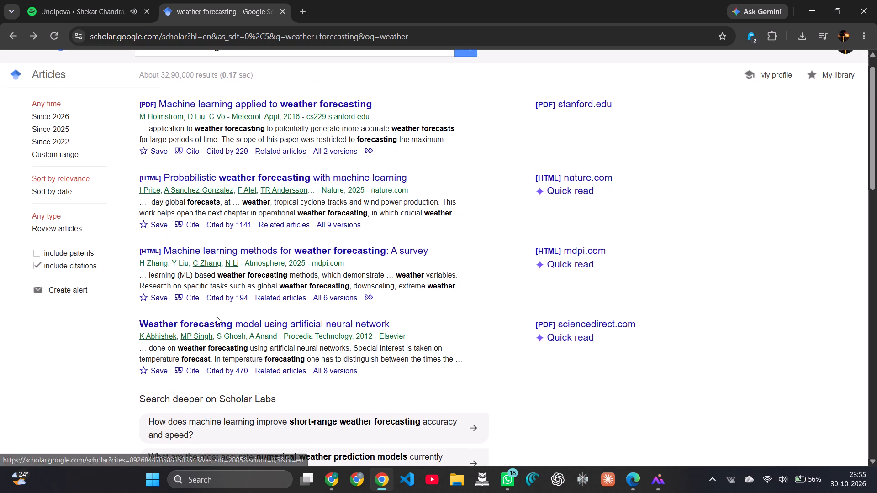
click(188, 299)
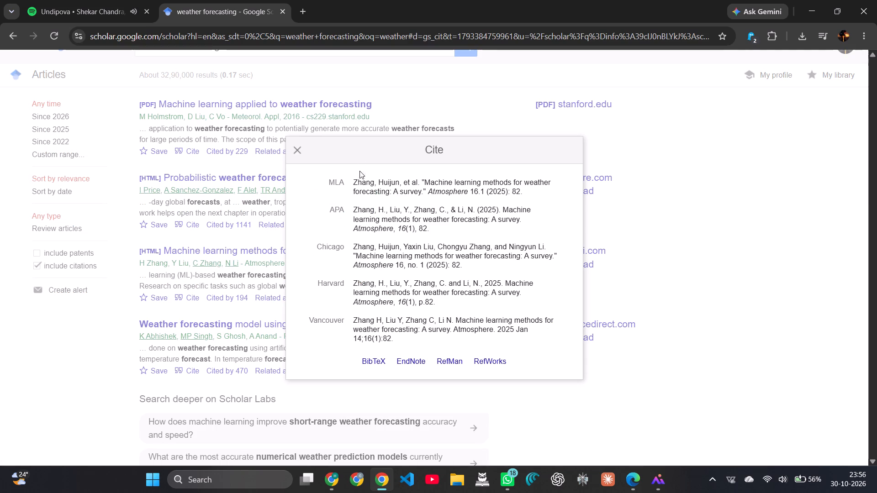
drag(353, 183, 413, 183)
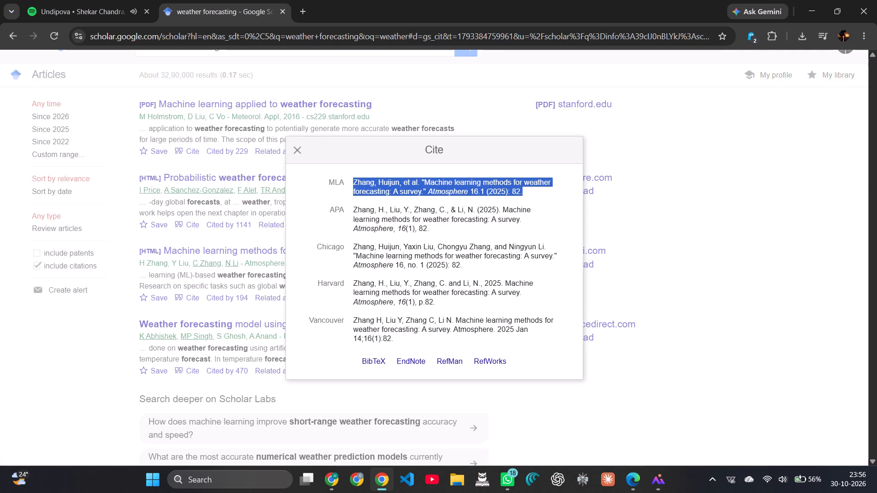
key(ctrl+c)
click(96, 2)
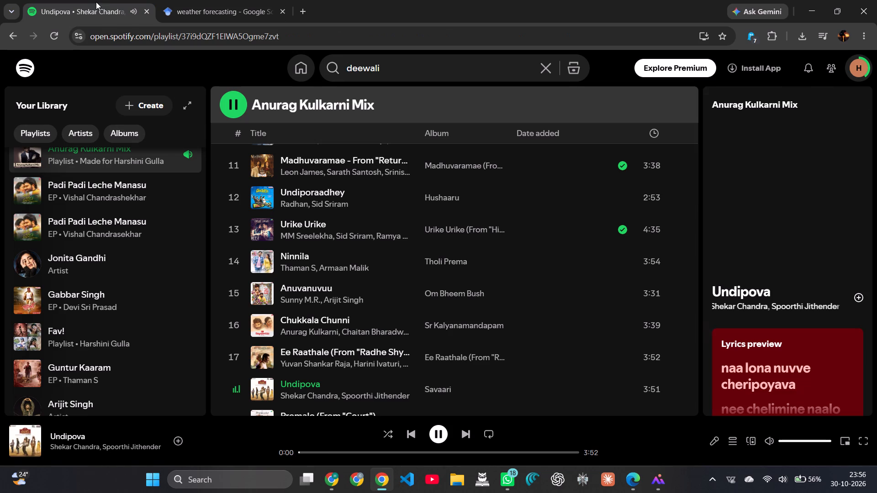
click(238, 2)
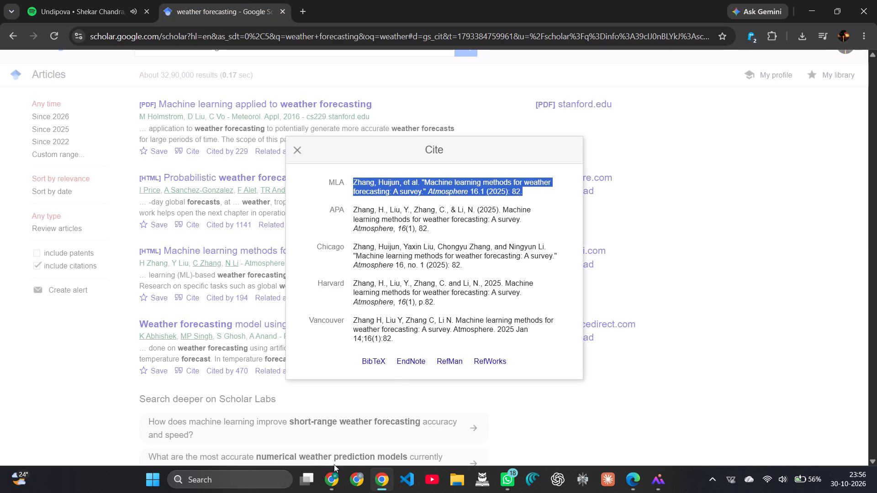
click(338, 440)
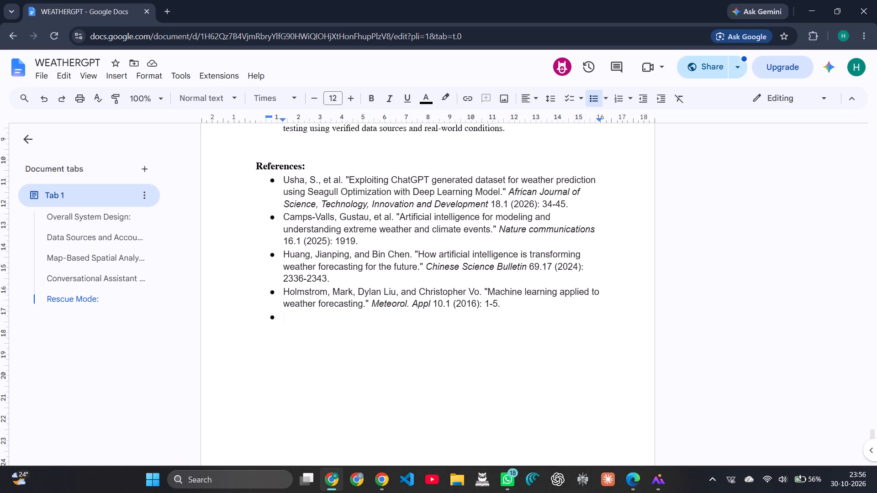
key(ctrl+v)
Set the pasted Atmosphere citation to 12-point size and add an empty bullet below it.
drag(283, 315, 343, 328)
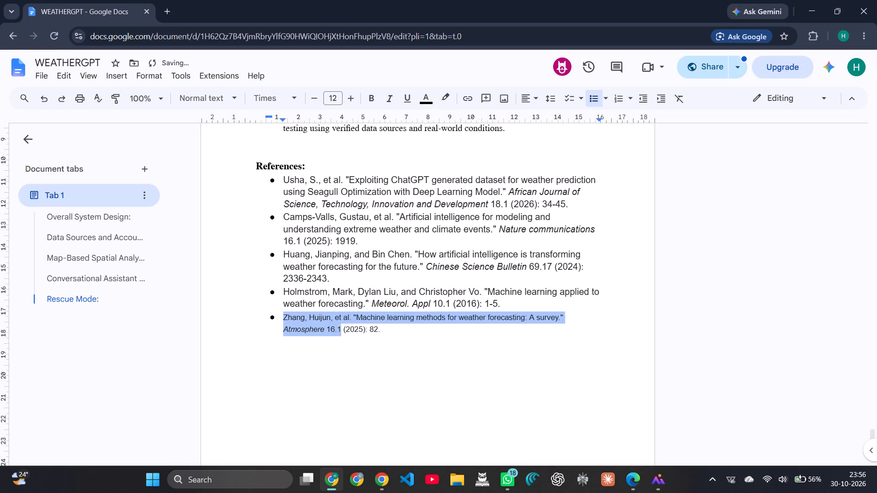
drag(343, 328, 401, 336)
click(328, 94)
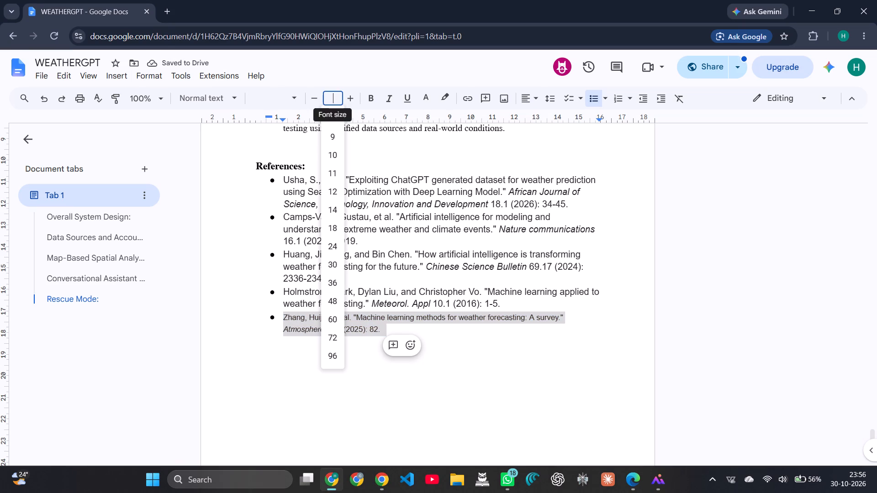
text(12)
key(Return)
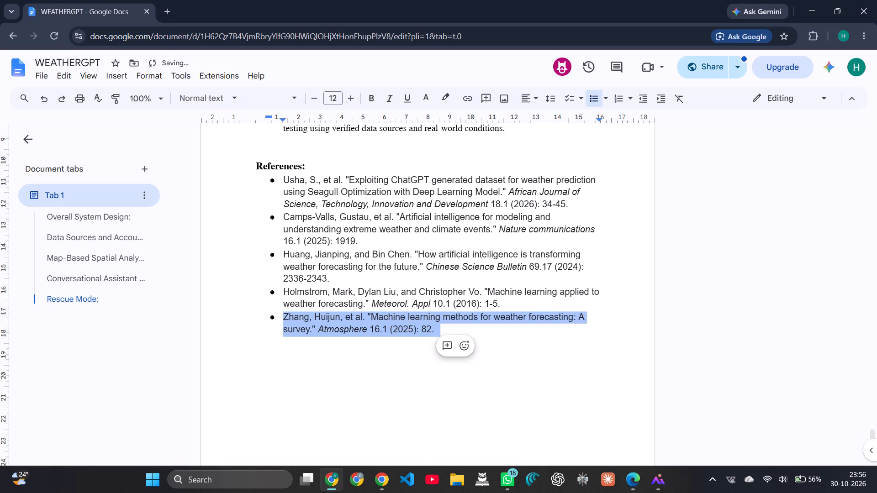
click(449, 332)
key(Return)
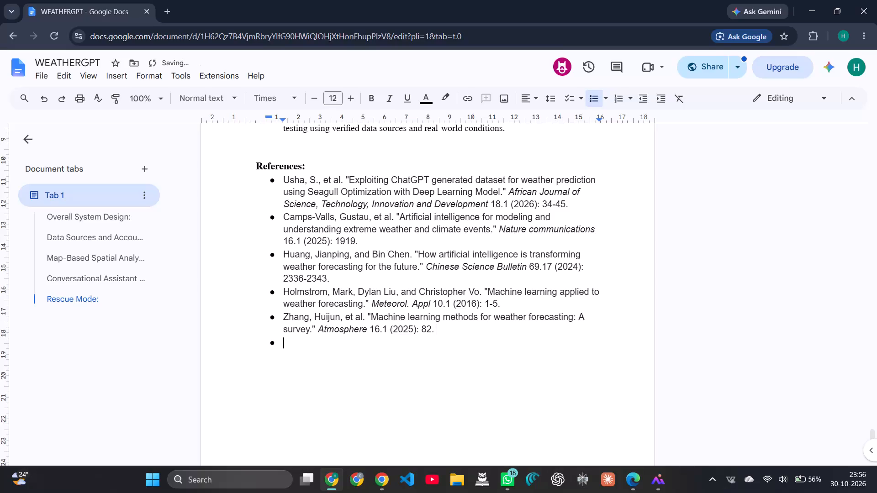
Switch to Edge and check the References section and last pages of the Medicare PDF.
click(639, 431)
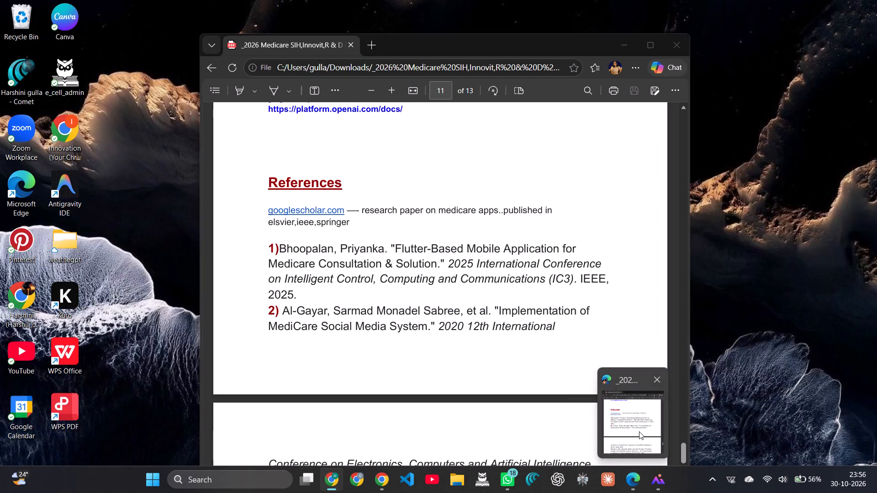
scroll(519, 335, down, 7)
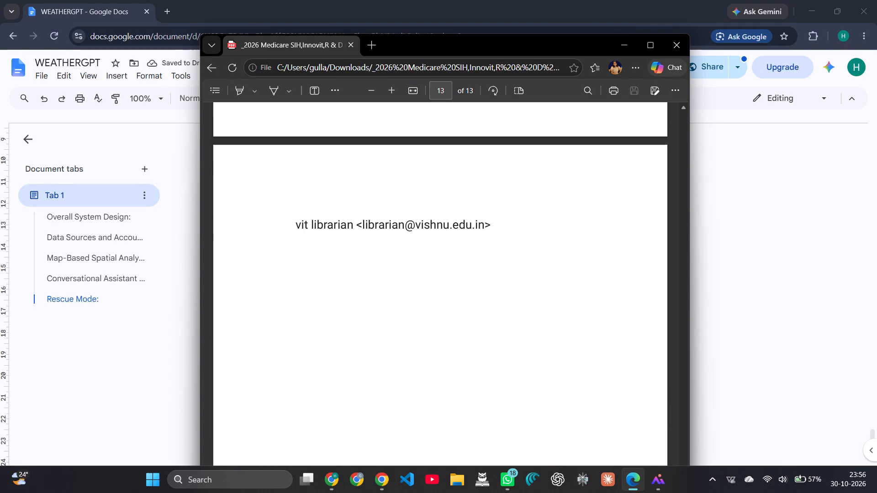
scroll(519, 335, down, 6)
click(620, 41)
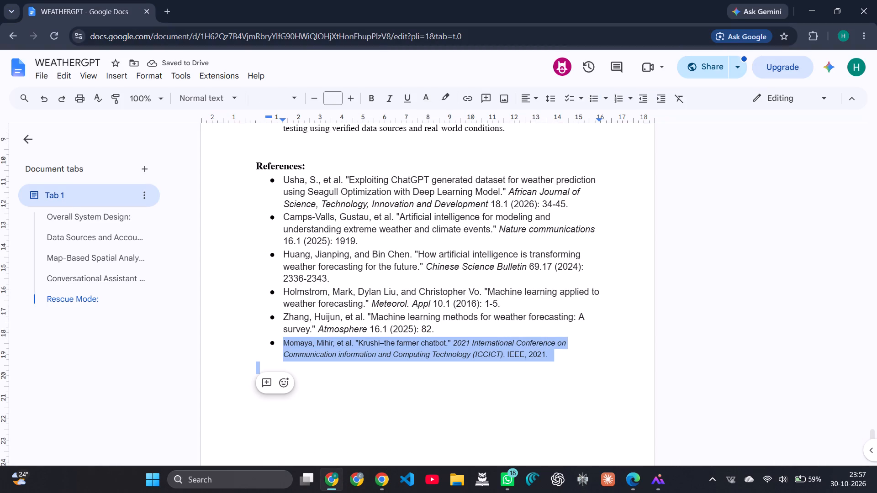
click(329, 101)
text(12)
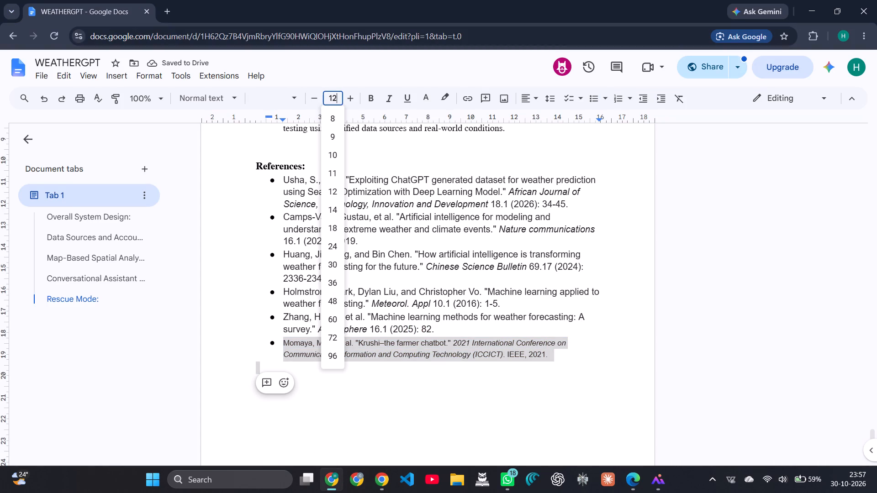
key(Return)
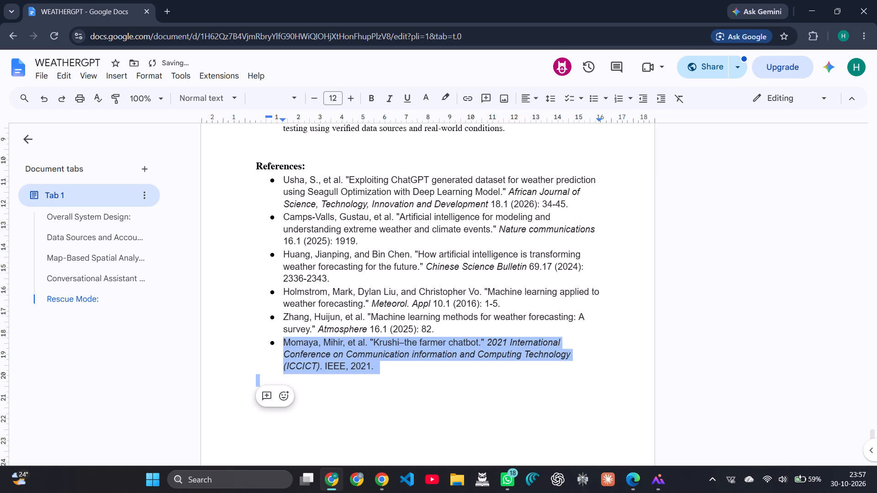
click(410, 375)
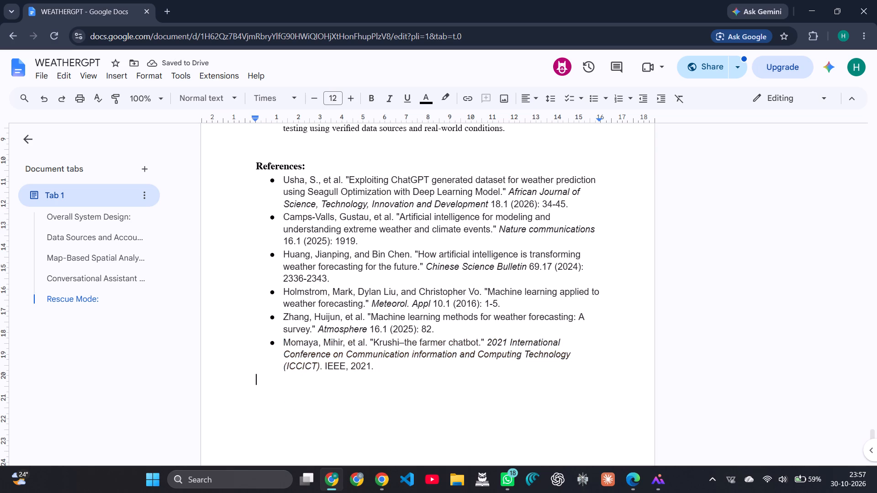
click(406, 366)
key(Return)
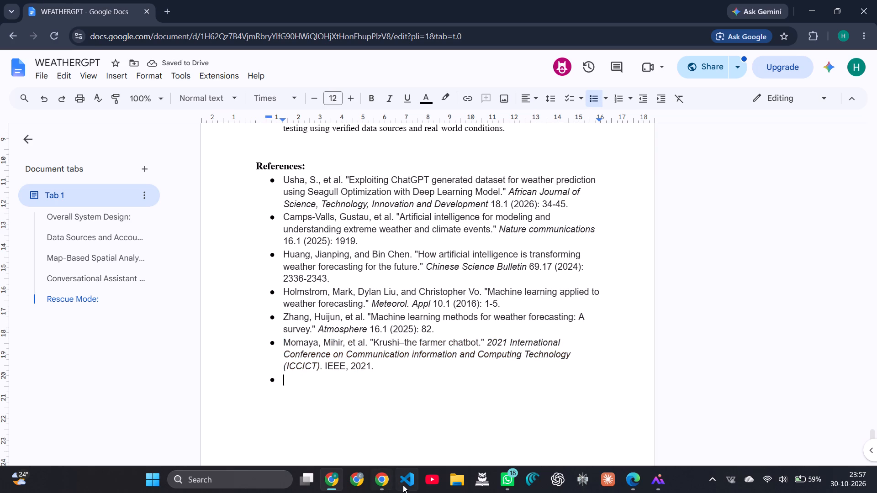
Return to Google Scholar, close the citation window and replace the query with a search for "weather map".
click(380, 451)
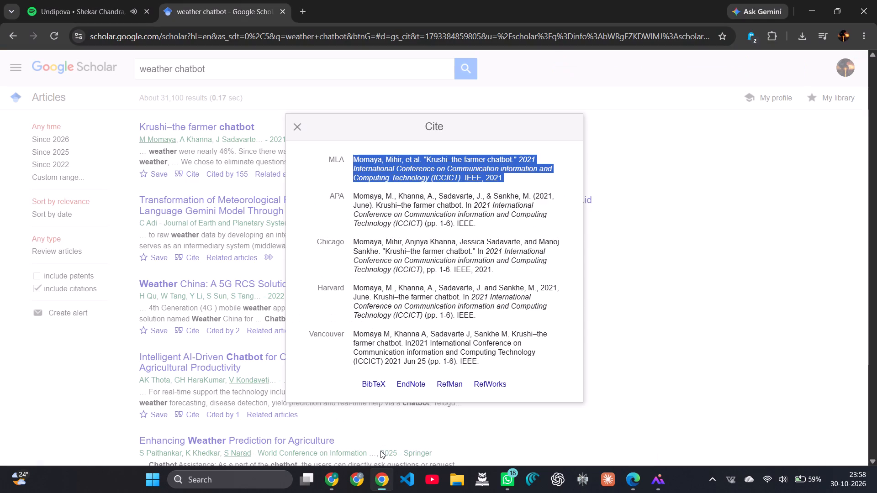
click(297, 125)
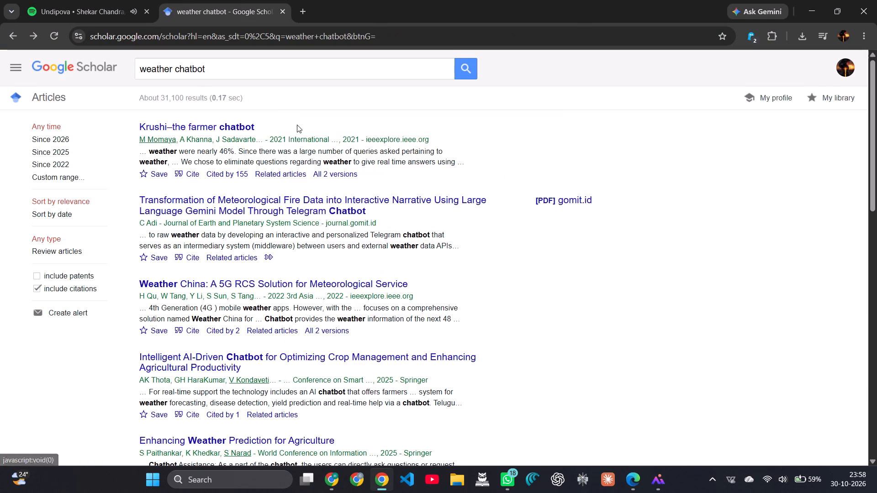
click(240, 66)
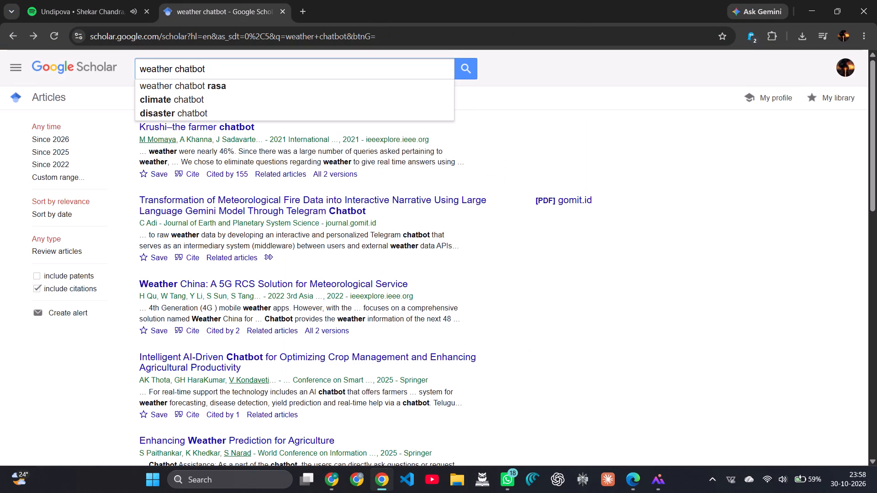
key(BackSpace)
key(BackSpace)
key(BackSpace)
key(BackSpace)
key(BackSpace)
key(BackSpace)
key(BackSpace)
key(BackSpace)
key(BackSpace)
key(BackSpace)
key(BackSpace)
key(BackSpace)
key(BackSpace)
key(BackSpace)
key(BackSpace)
key(BackSpace)
key(BackSpace)
key(BackSpace)
key(BackSpace)
key(BackSpace)
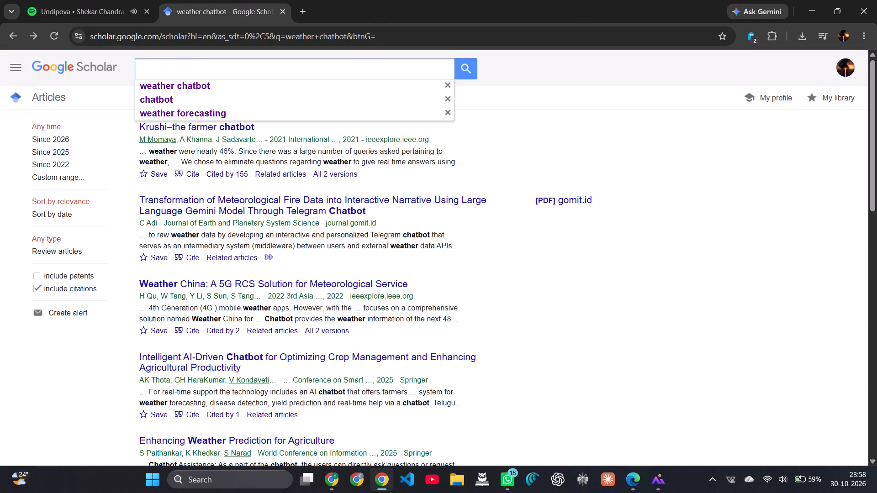
text(weather map)
key(Return)
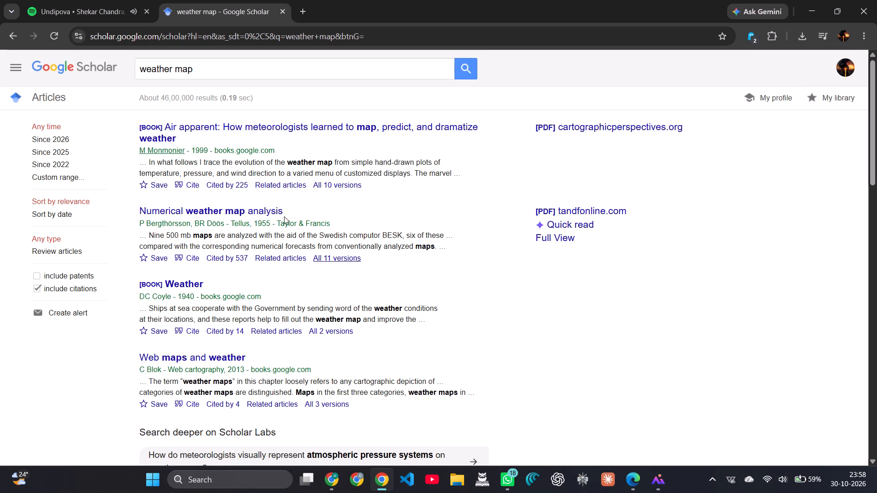
Copy the MLA citation of "Numerical weather map analysis" into the empty References bullet of the WEATHERGPT document.
click(188, 258)
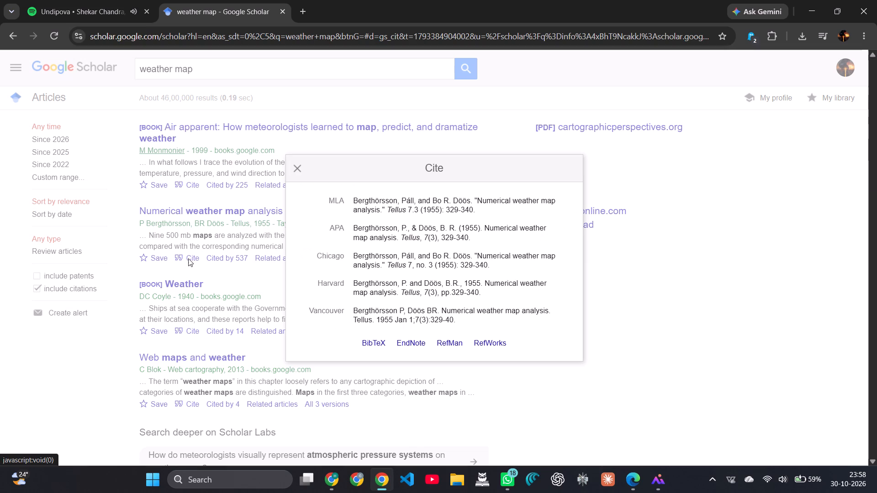
drag(351, 198, 463, 209)
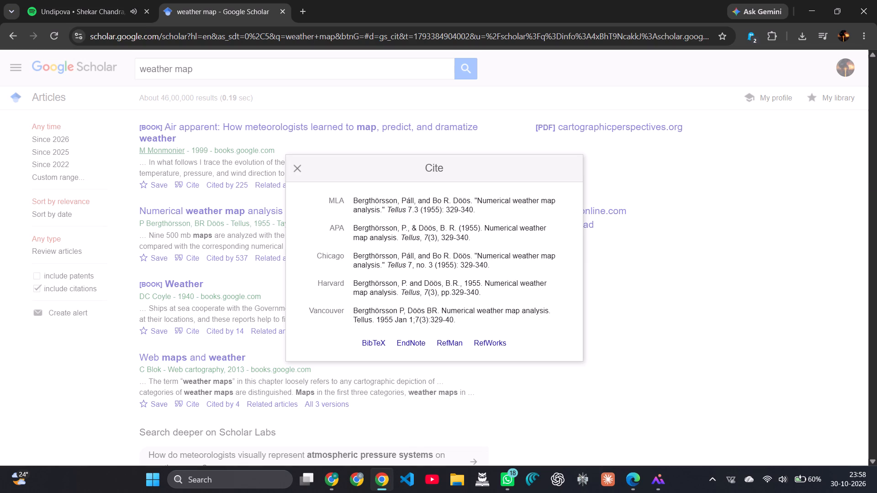
drag(463, 209, 475, 209)
drag(475, 209, 454, 210)
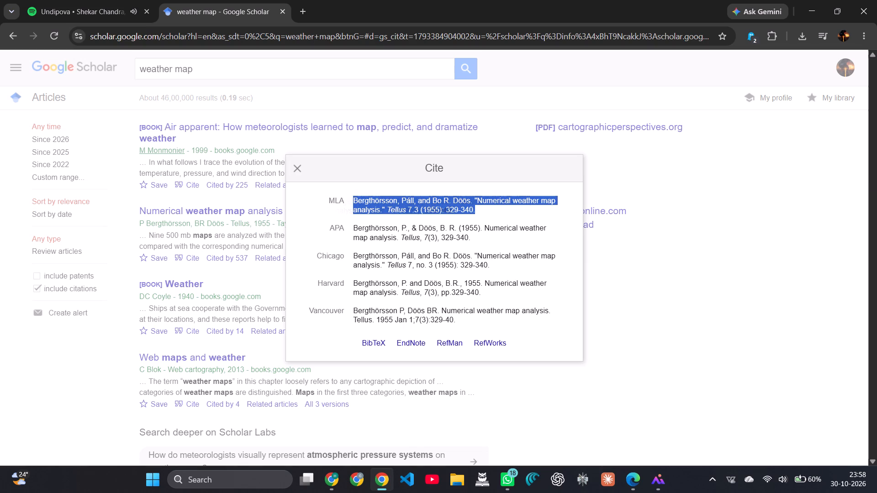
key(ctrl+c)
click(349, 430)
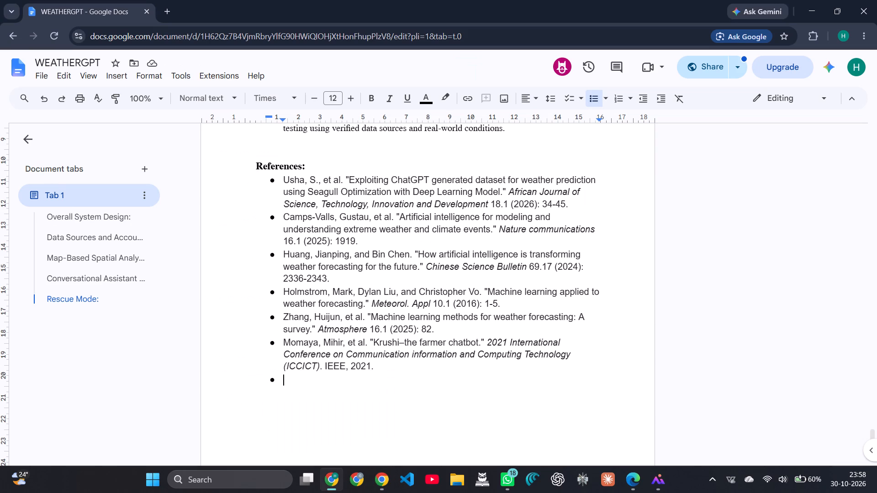
key(ctrl+v)
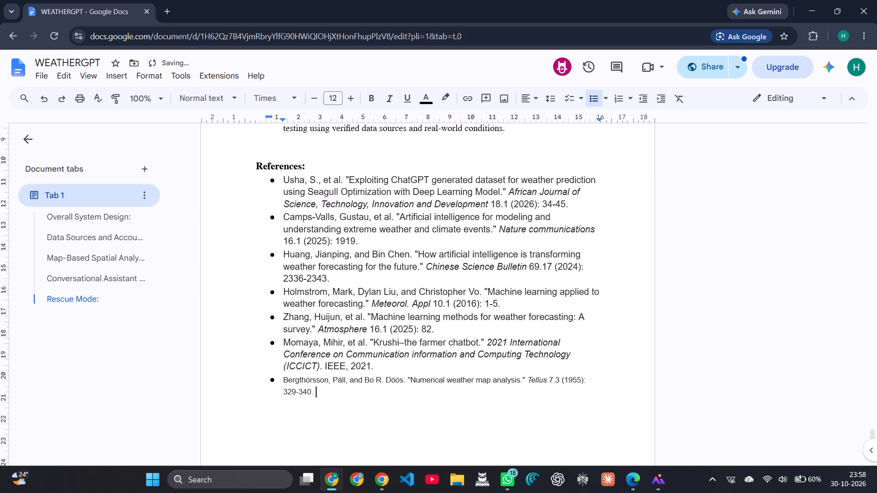
Set the "Numerical weather map analysis" citation to 12-point text and add an empty bullet below it.
drag(284, 377, 321, 397)
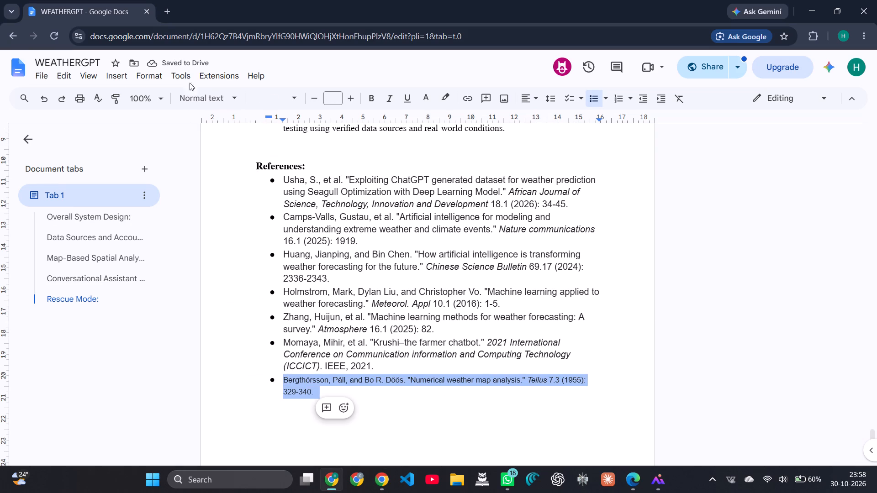
click(333, 93)
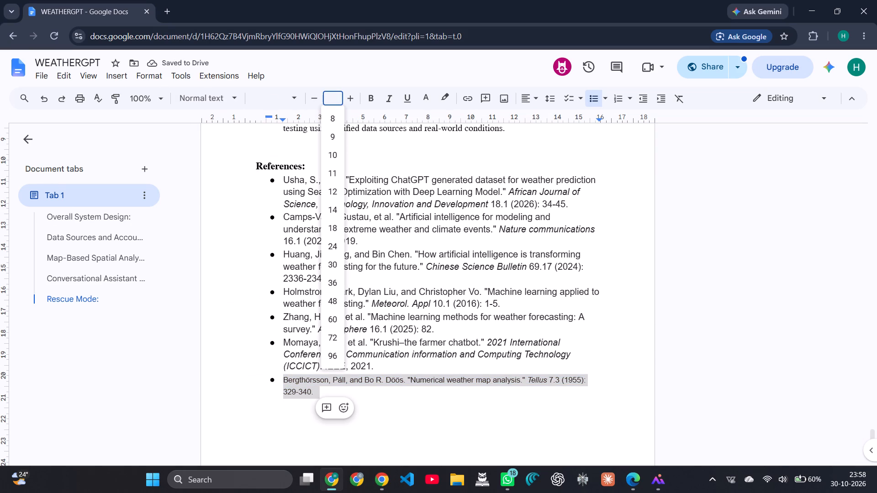
text(12)
key(Return)
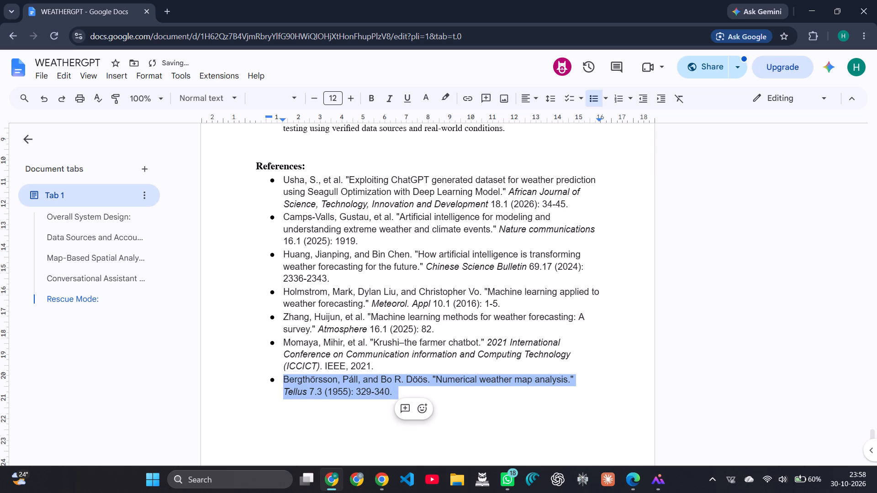
click(470, 394)
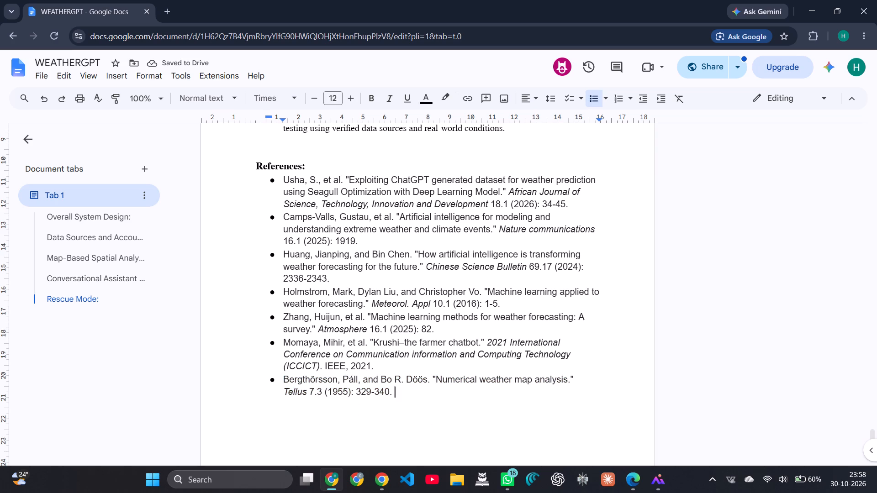
key(Return)
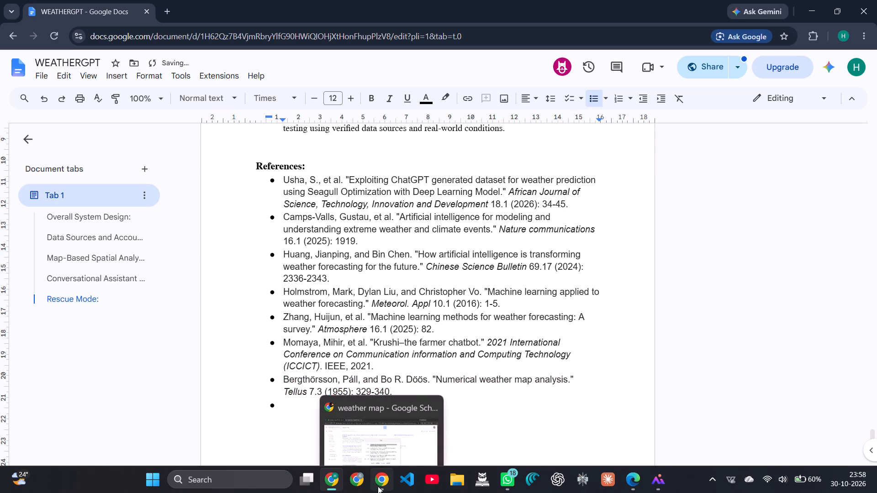
Return to Google Scholar and look through the "weather map" results, including the "Weather maps" citation, for another paper to cite.
click(385, 430)
click(476, 369)
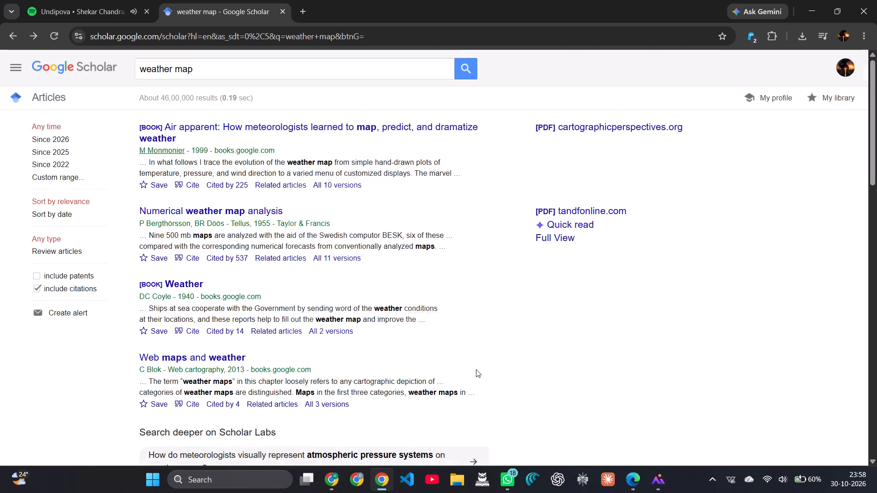
scroll(435, 302, down, 3)
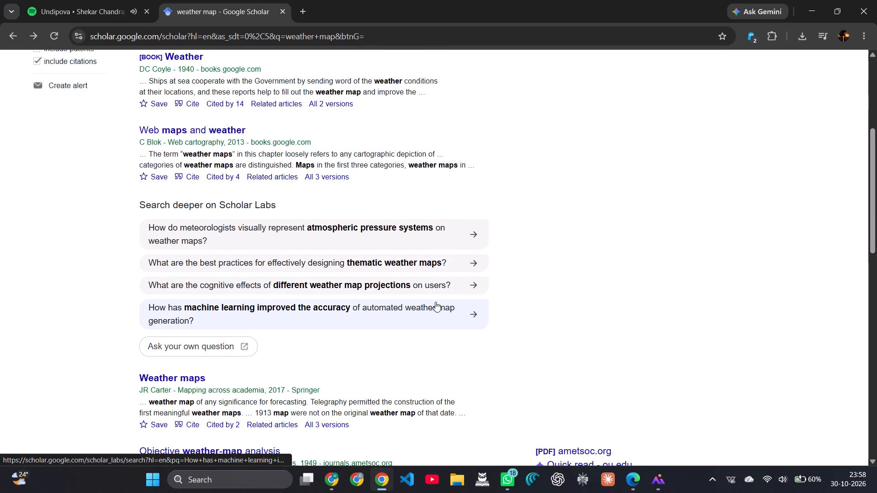
scroll(435, 302, down, 1)
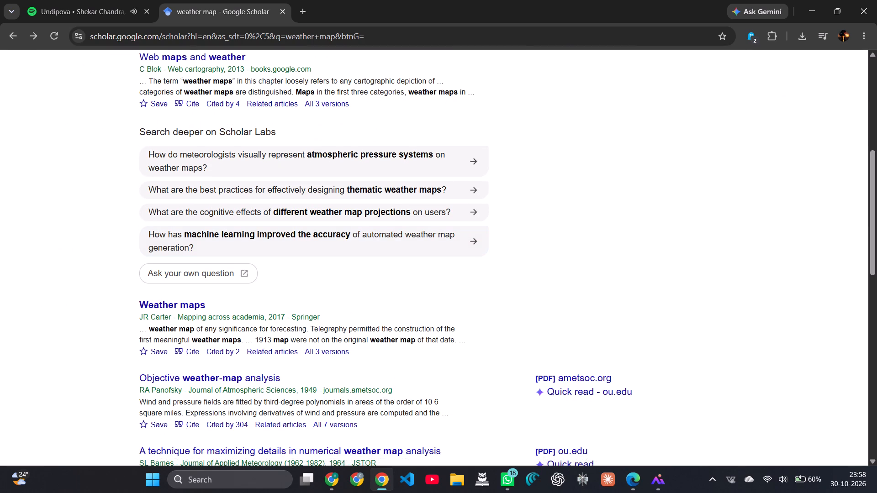
click(190, 351)
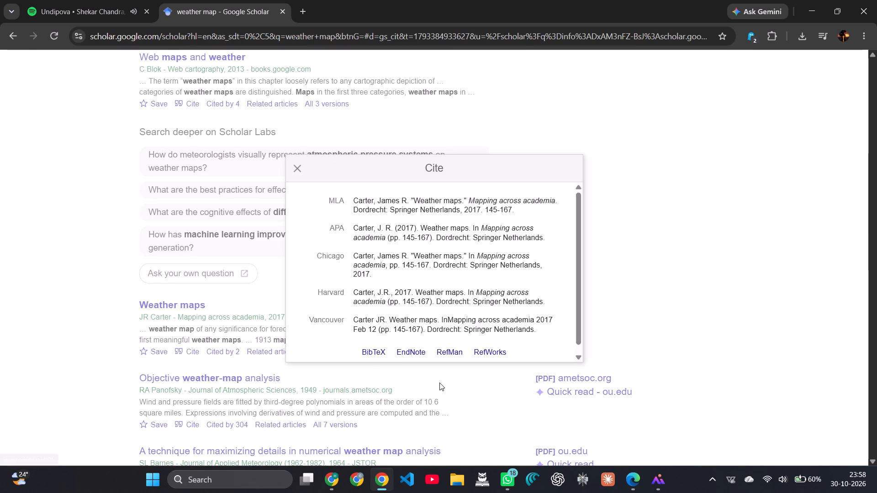
click(439, 383)
scroll(439, 383, down, 2)
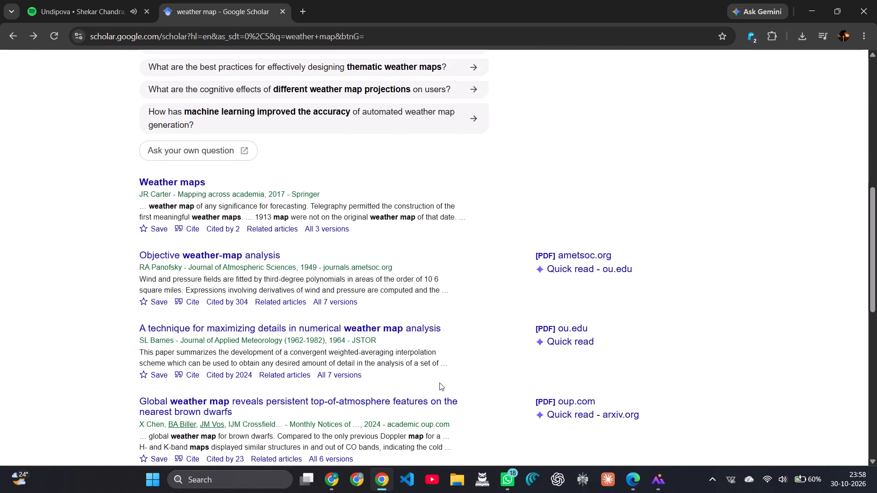
scroll(439, 383, down, 2)
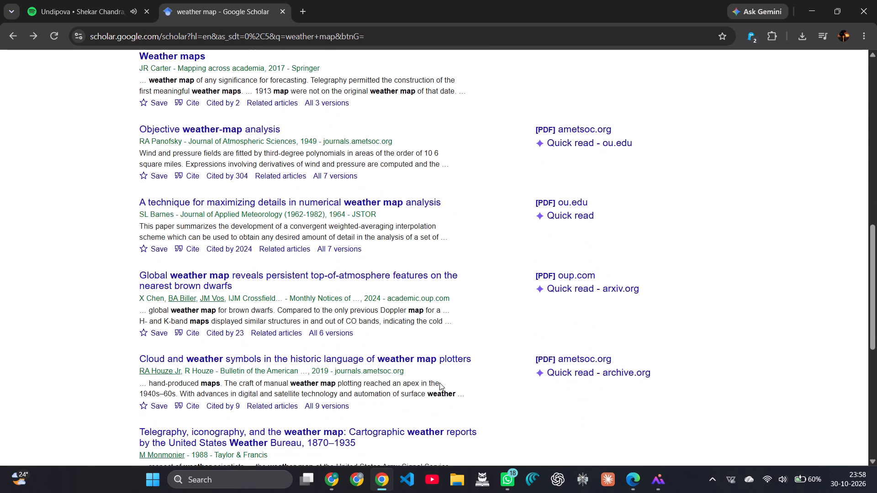
scroll(439, 383, down, 2)
scroll(439, 383, up, 2)
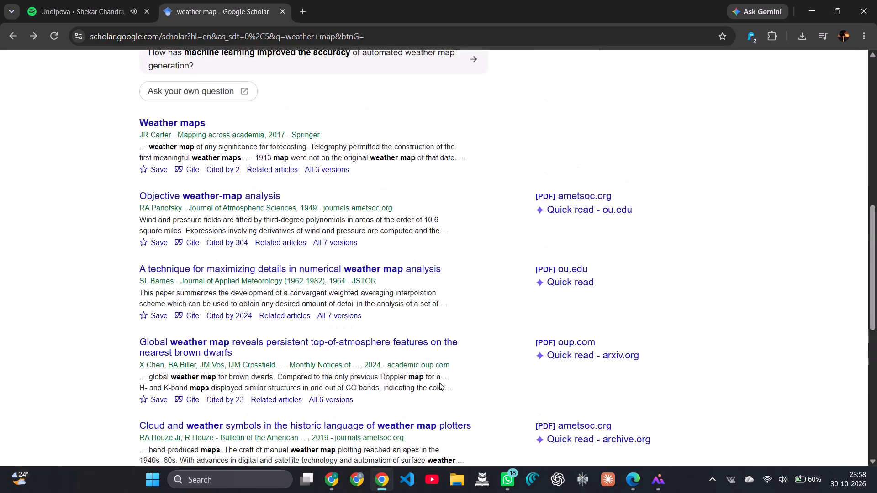
scroll(439, 383, up, 3)
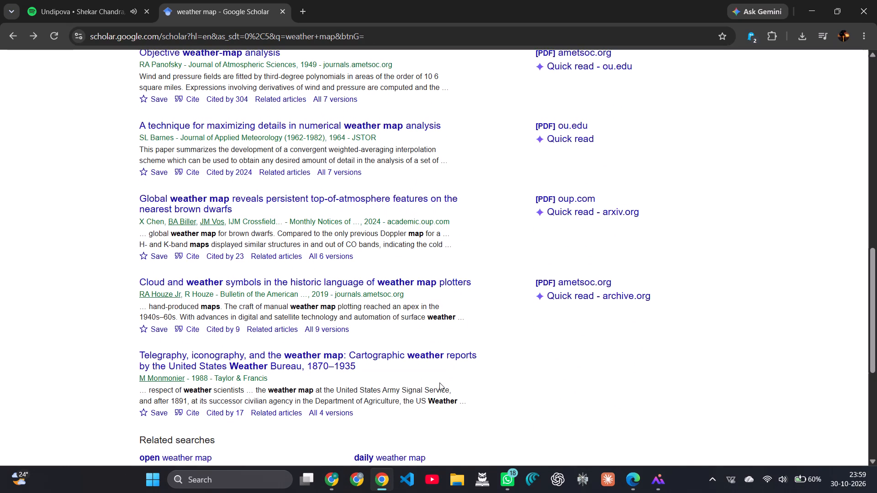
scroll(439, 383, up, 11)
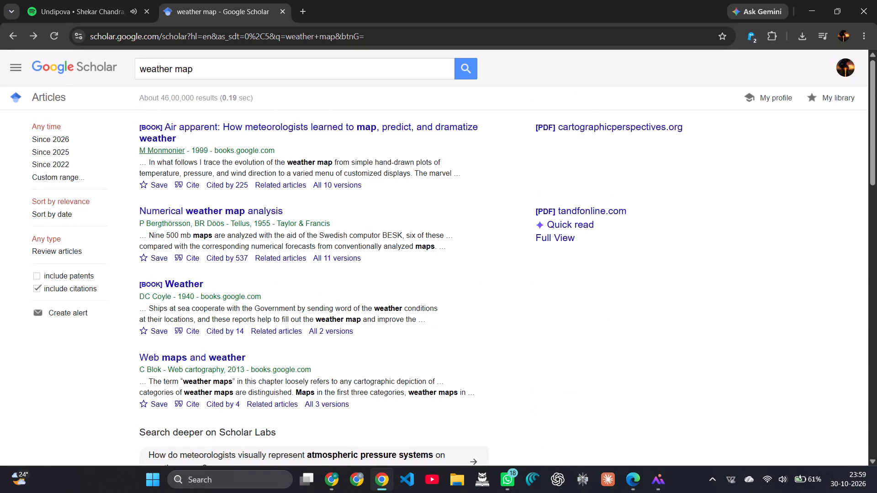
Limit the "weather map" results to articles published since 2026.
click(58, 135)
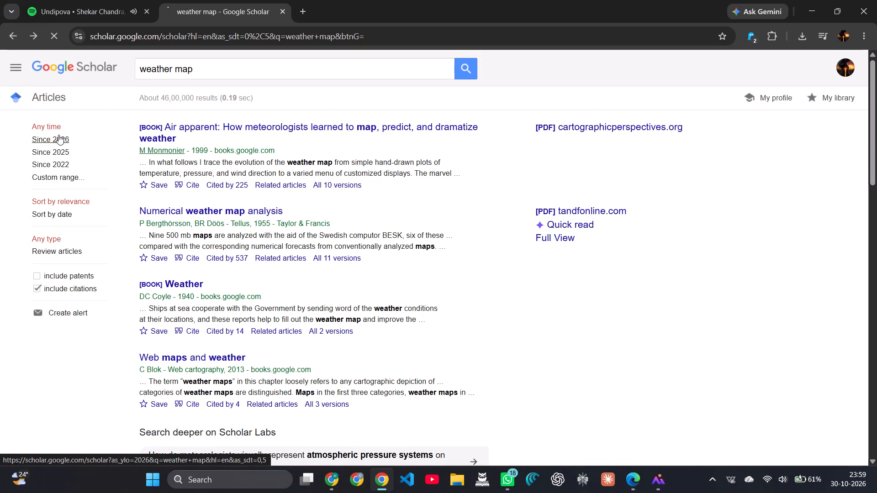
Replace the Google Scholar query with "weather ai" and run the search.
click(224, 74)
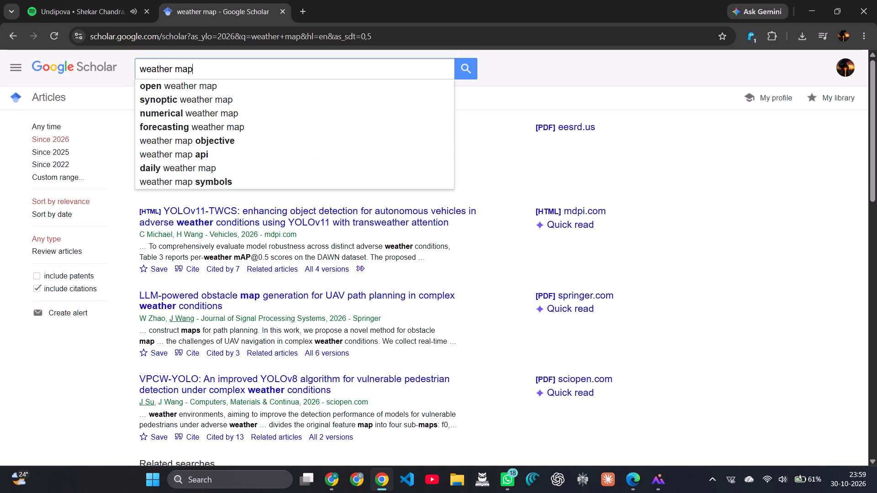
key(BackSpace)
key(BackSpace)
key(BackSpace)
key(BackSpace)
key(BackSpace)
key(BackSpace)
key(BackSpace)
key(BackSpace)
key(BackSpace)
key(BackSpace)
key(BackSpace)
key(BackSpace)
key(BackSpace)
key(BackSpace)
key(BackSpace)
key(BackSpace)
key(BackSpace)
key(BackSpace)
key(BackSpace)
key(BackSpace)
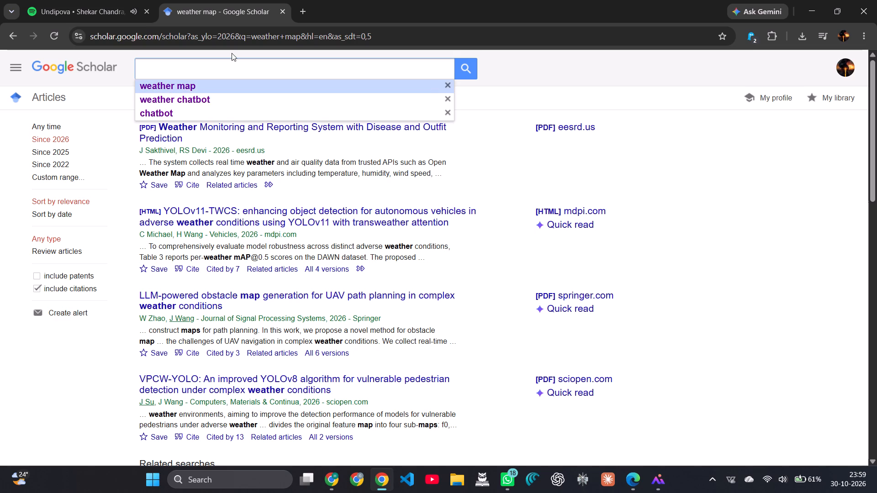
text(we)
text(ather ai)
key(Return)
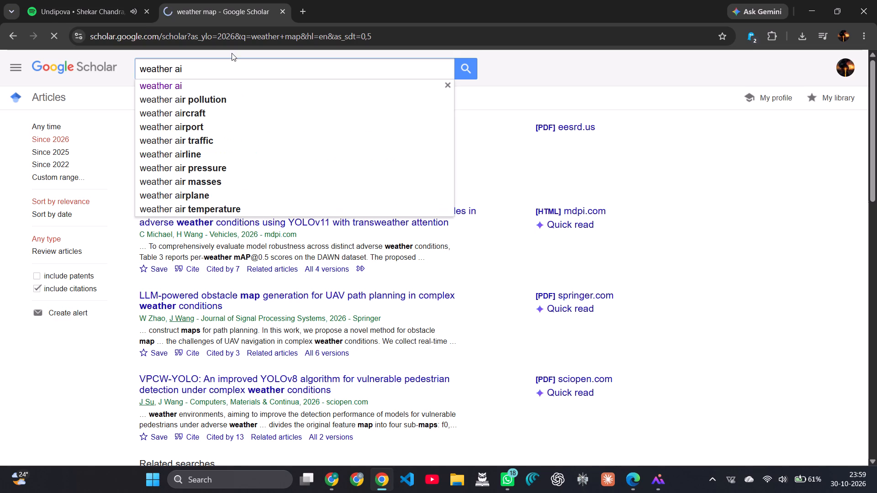
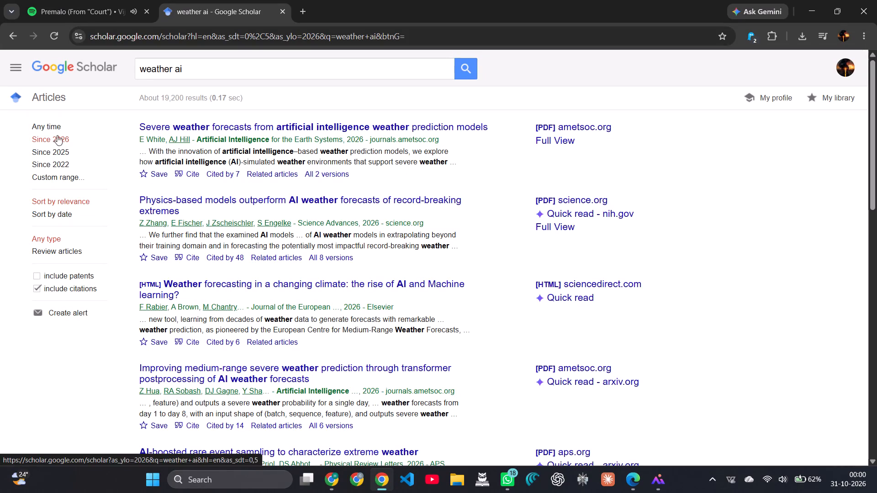
Show "weather ai" results from any time and go to the second page of results.
click(50, 125)
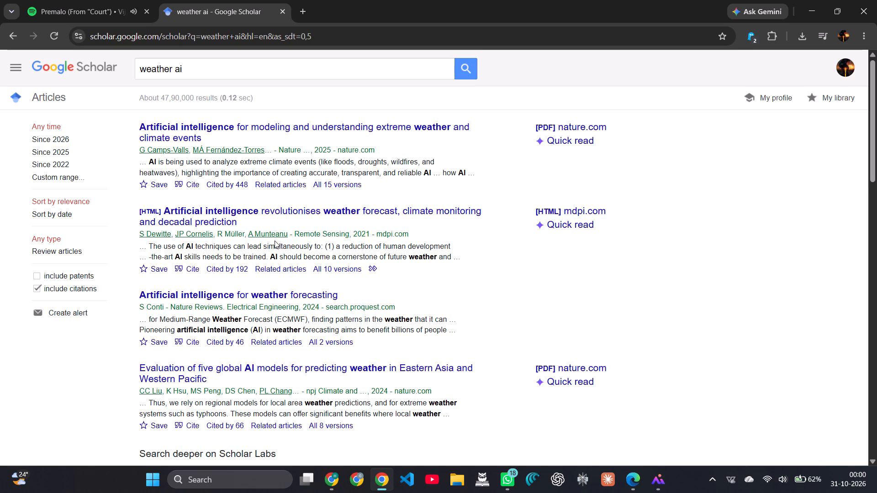
scroll(275, 241, down, 9)
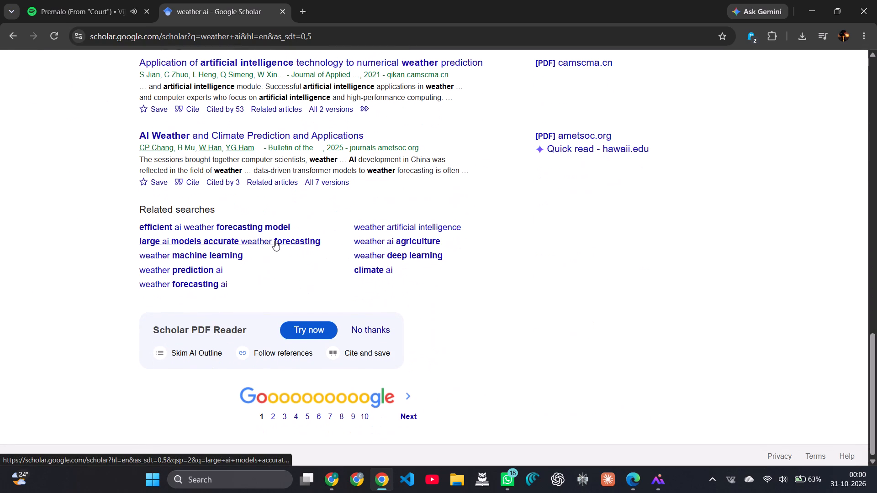
scroll(275, 241, down, 2)
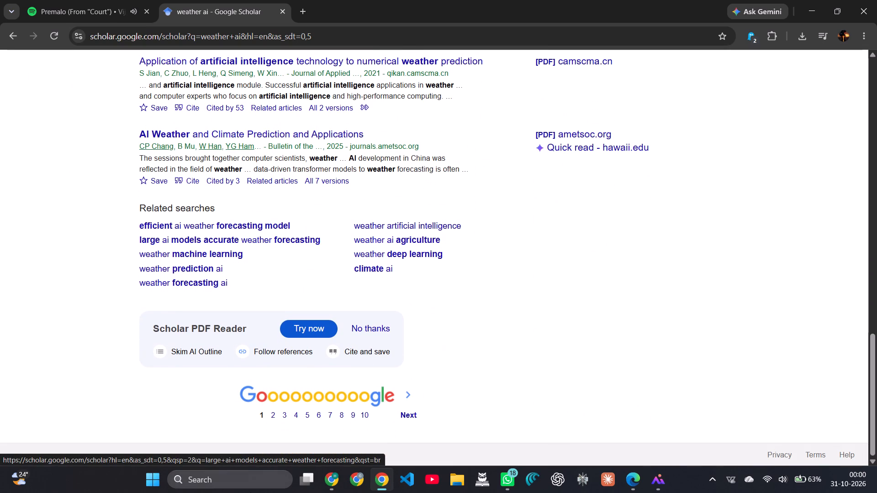
click(273, 410)
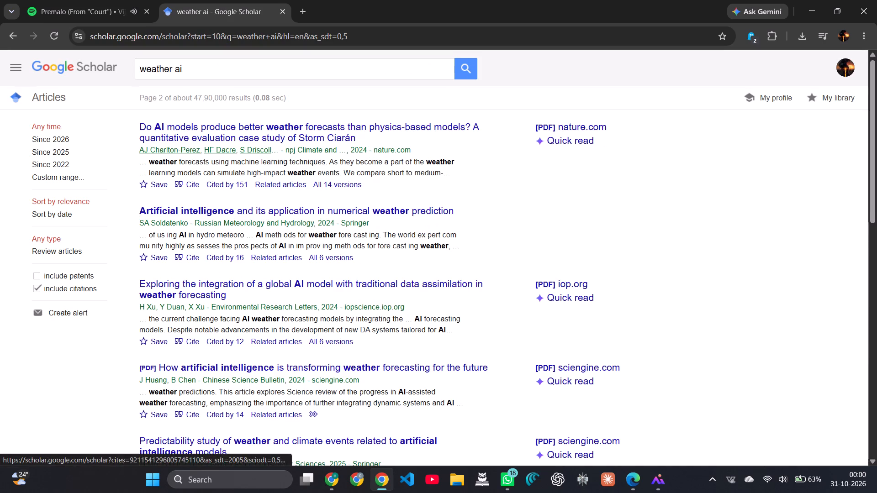
Copy the MLA citation of "Artificial intelligence and its application in numerical weather prediction" into the empty References bullet of the WEATHERGPT document.
click(192, 259)
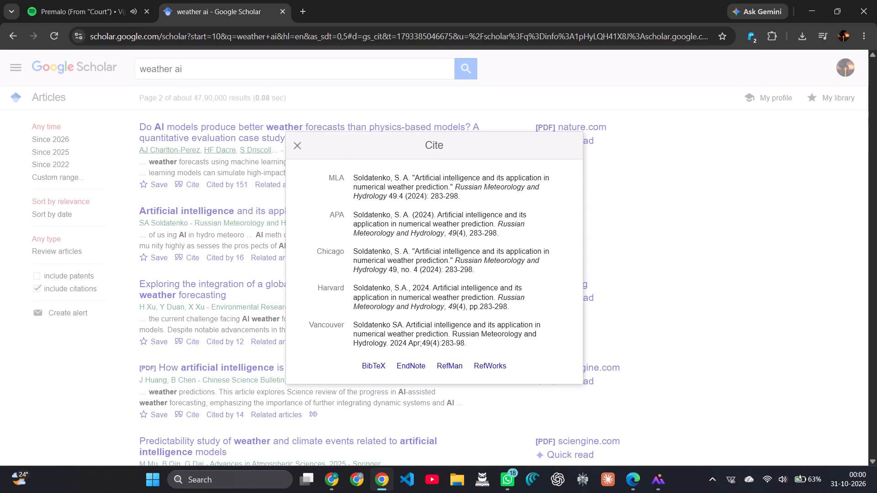
drag(354, 174, 392, 186)
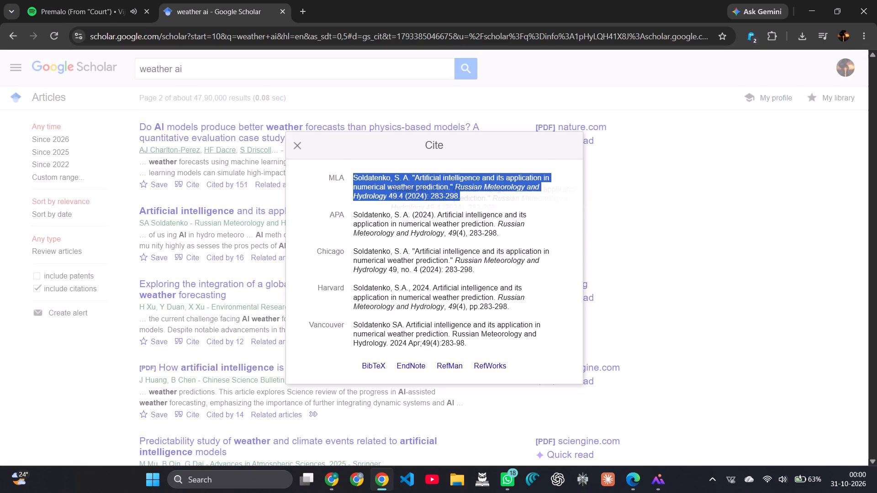
key(ctrl+c)
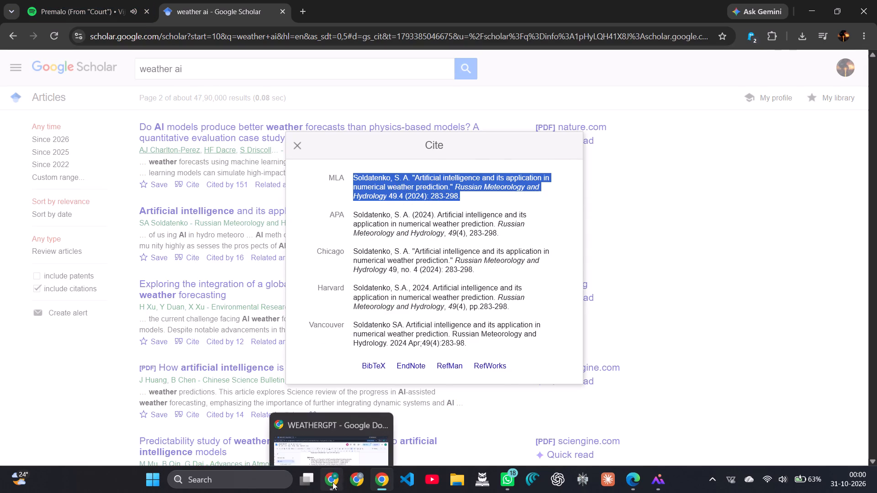
click(338, 430)
key(ctrl+v)
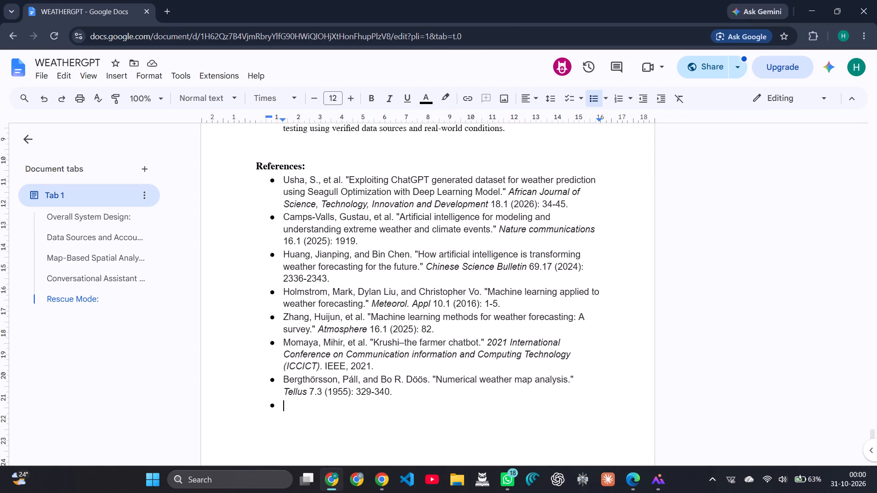
Set the "Artificial intelligence and its application in numerical weather prediction" citation to 12-point text and add an empty bullet below it.
drag(282, 404, 502, 417)
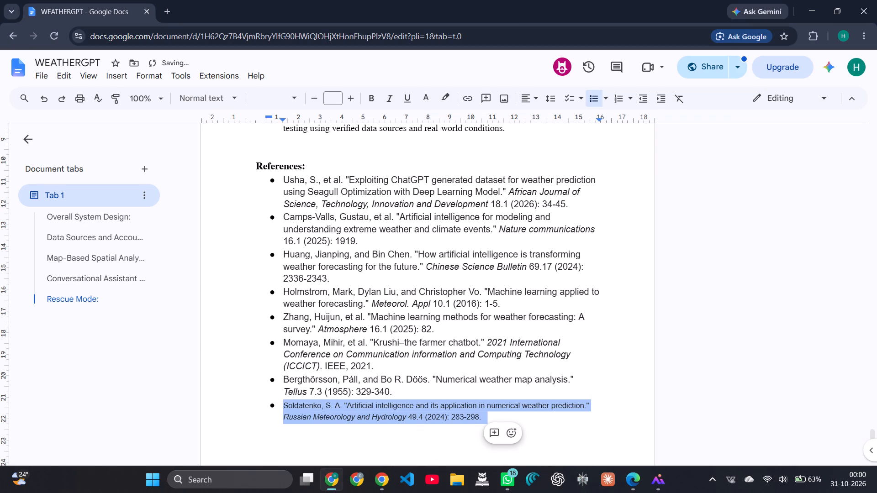
click(342, 98)
text(12)
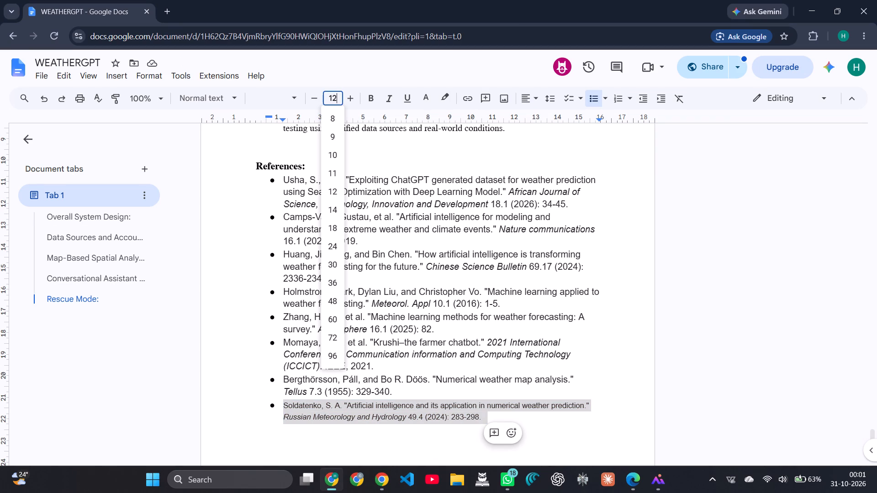
key(Return)
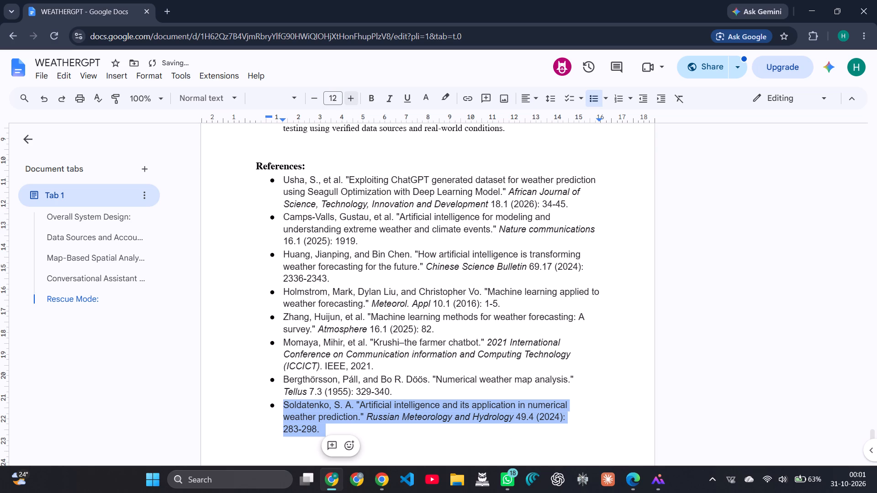
click(366, 434)
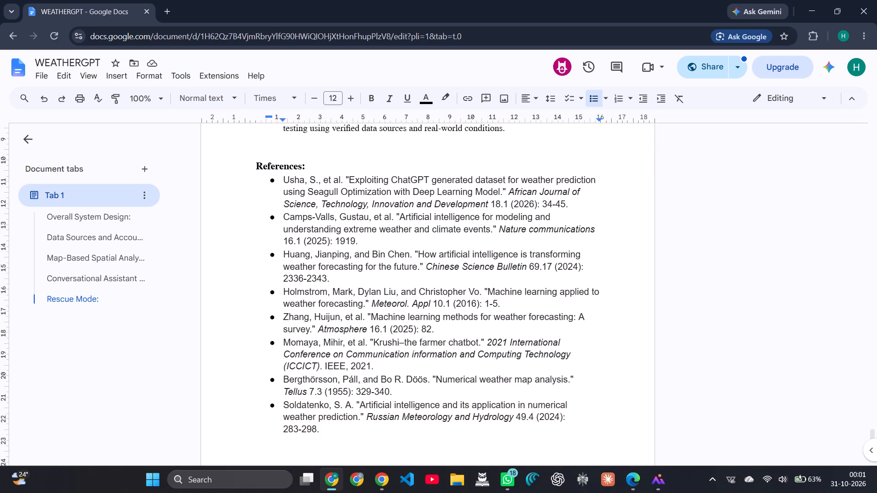
key(Return)
scroll(344, 437, down, 1)
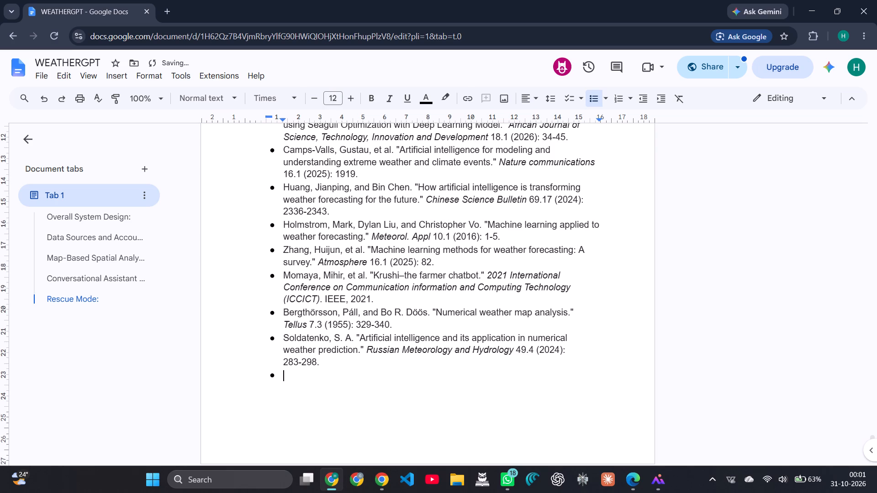
scroll(344, 437, down, 1)
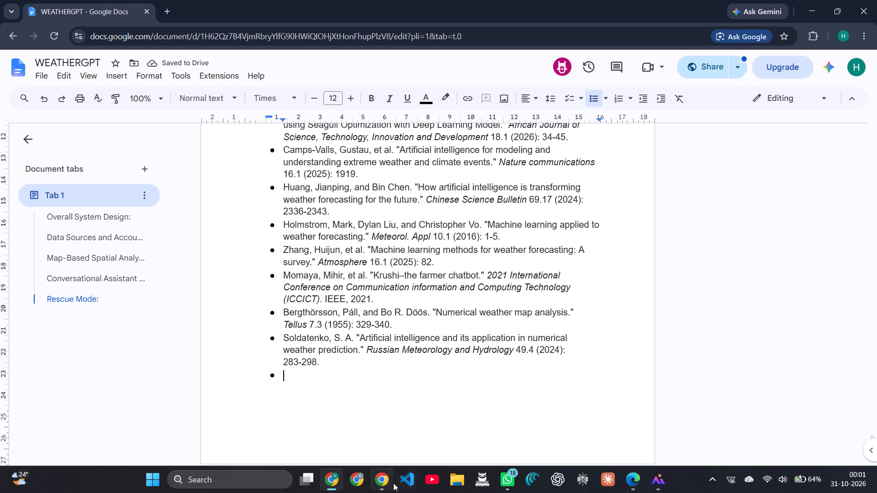
From Google Scholar, copy the MLA citation of "Predictability study of weather and climate events related to artificial intelligence models" into the document's empty References bullet.
click(389, 446)
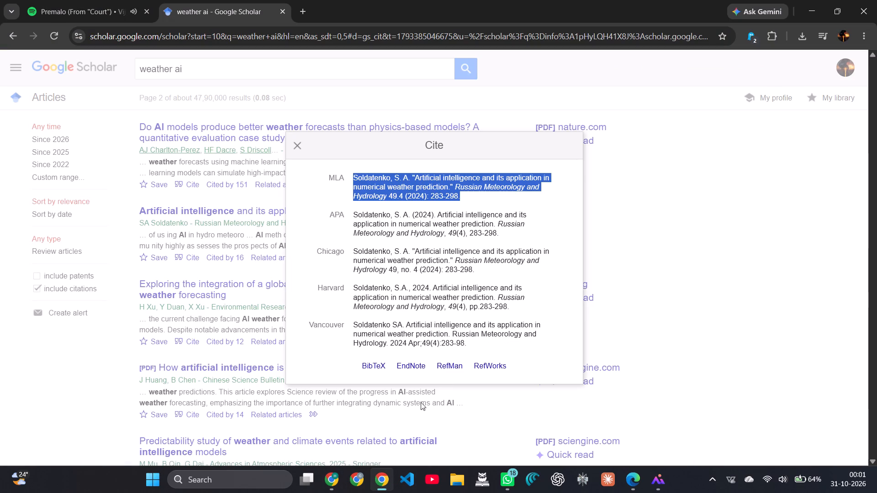
click(427, 410)
scroll(427, 410, down, 4)
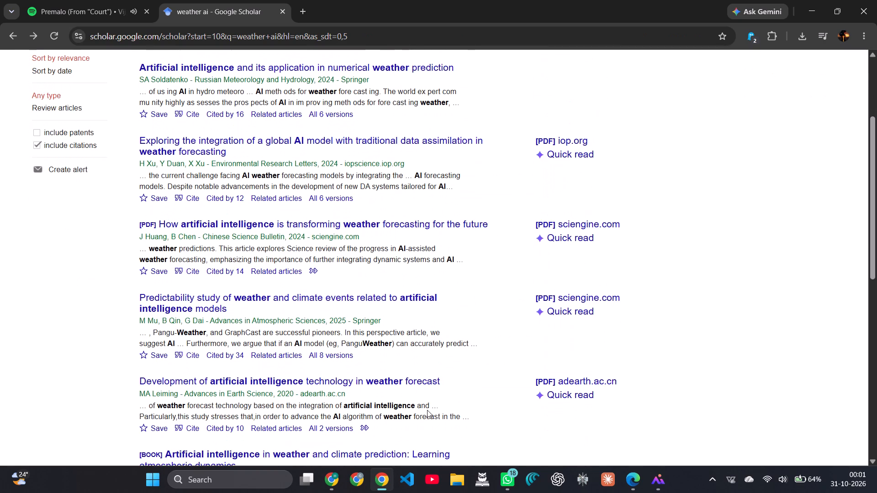
scroll(427, 410, down, 1)
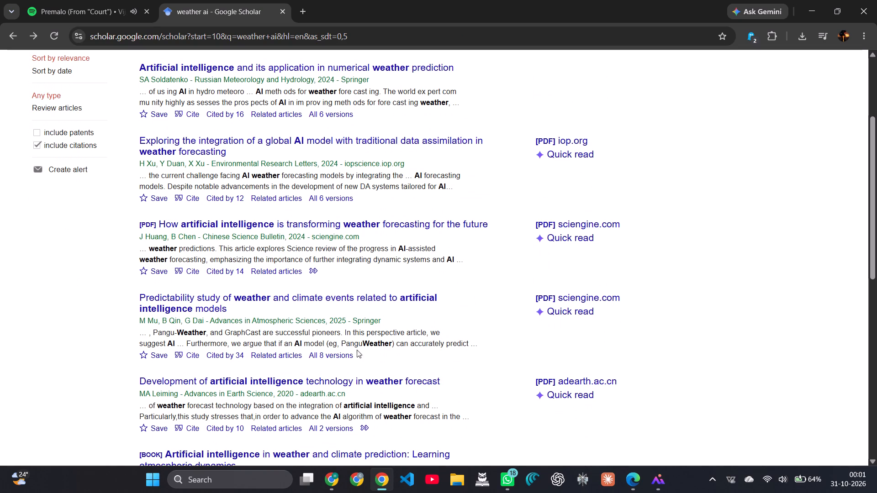
scroll(389, 397, down, 1)
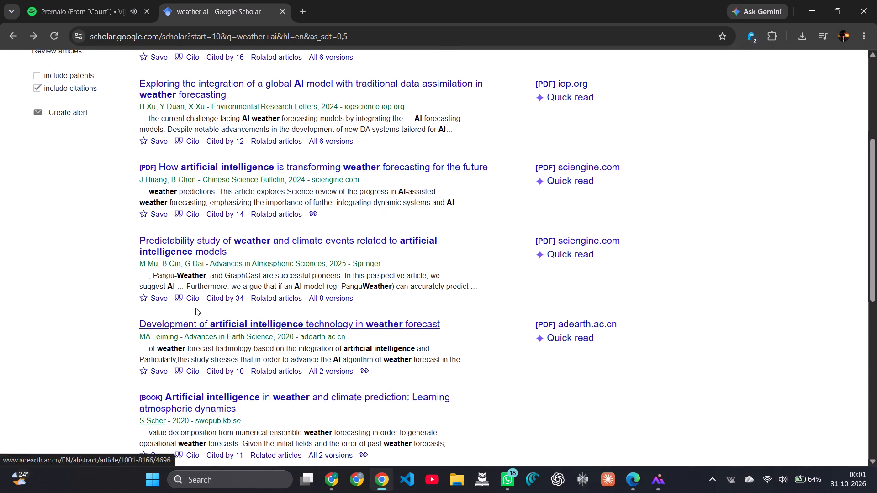
click(185, 296)
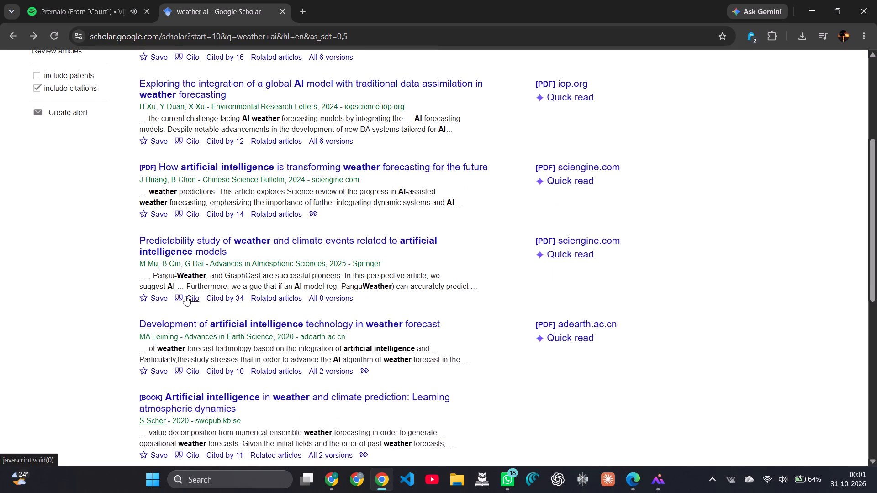
click(190, 296)
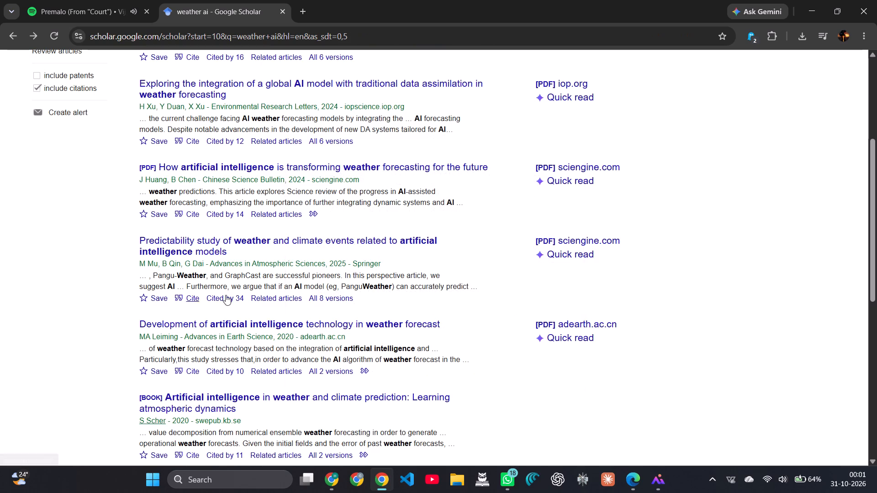
click(192, 299)
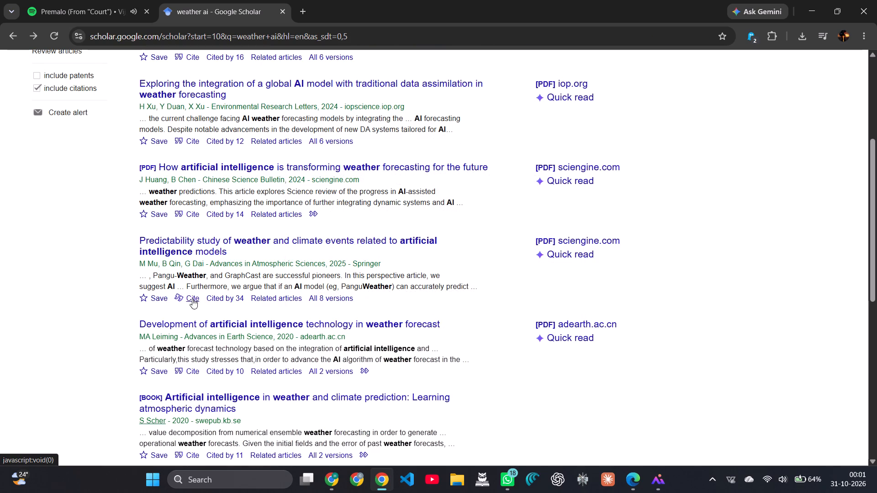
drag(354, 173, 470, 198)
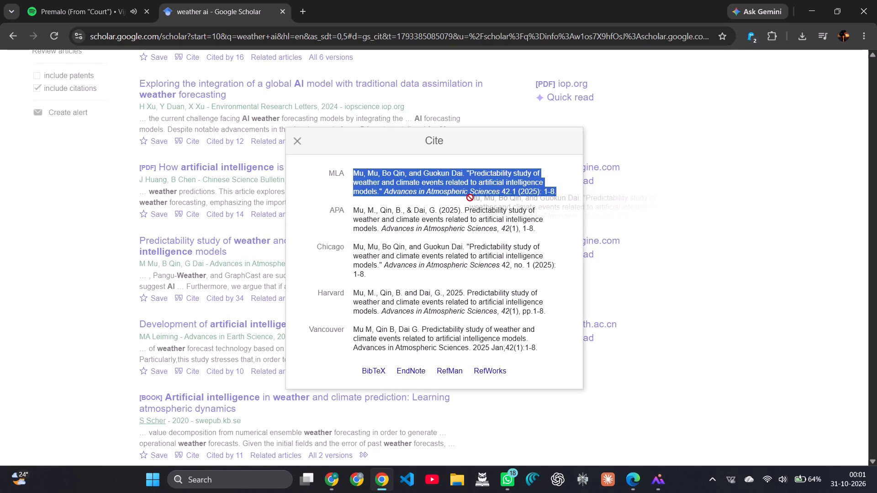
drag(470, 198, 423, 183)
key(ctrl+c)
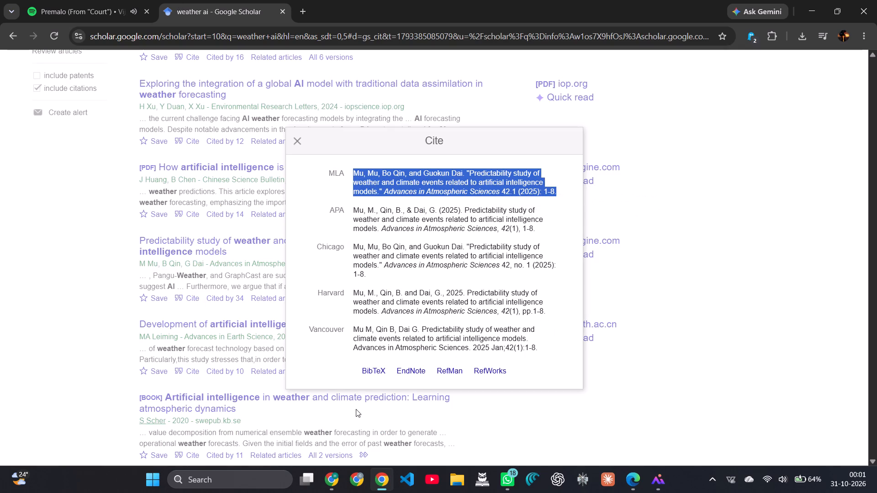
click(344, 427)
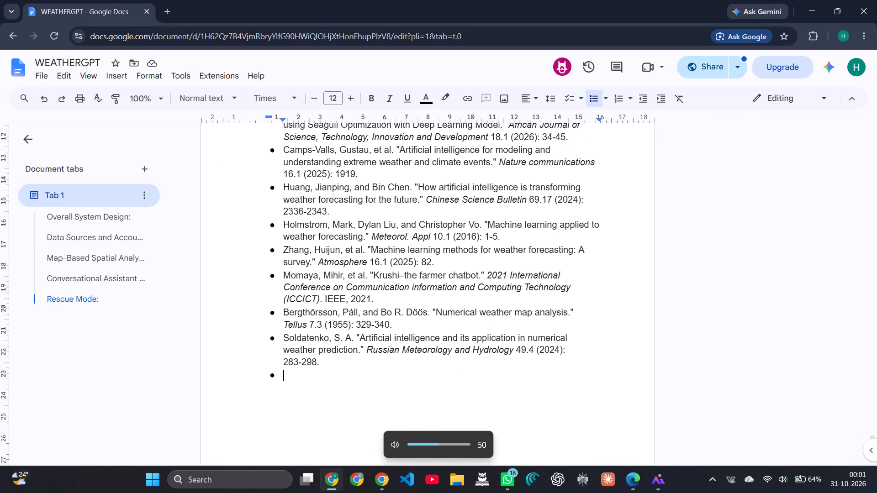
key(ctrl+v)
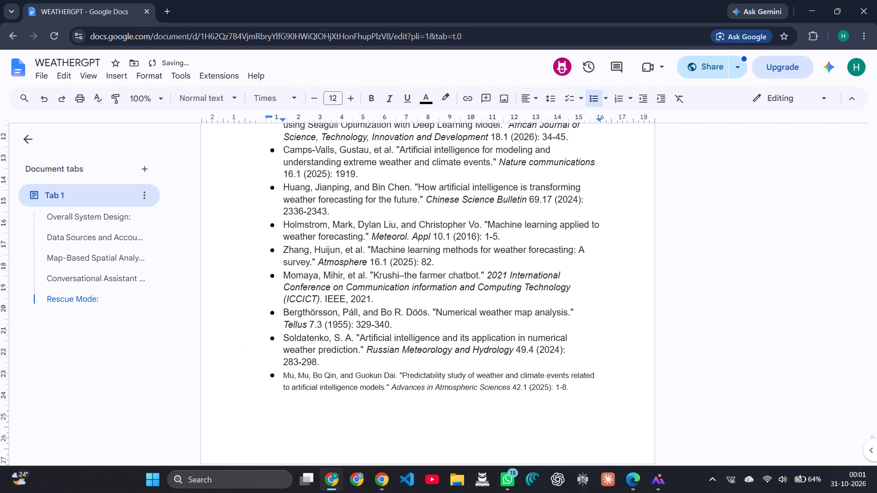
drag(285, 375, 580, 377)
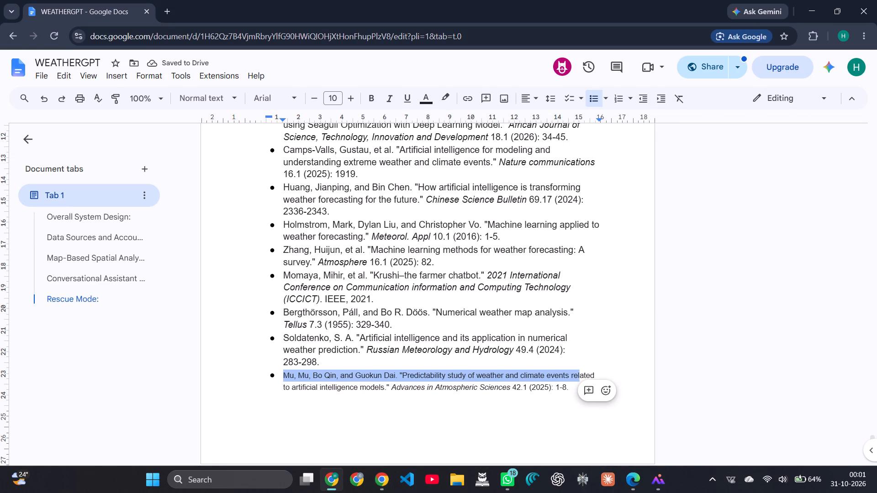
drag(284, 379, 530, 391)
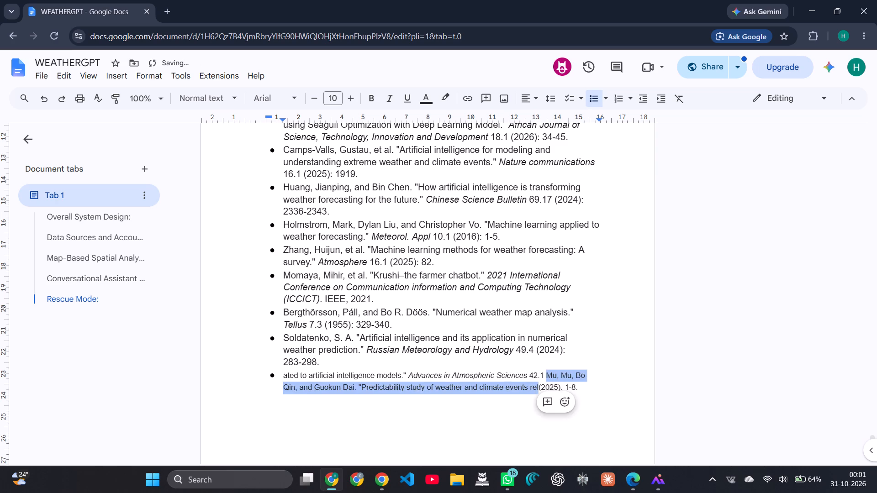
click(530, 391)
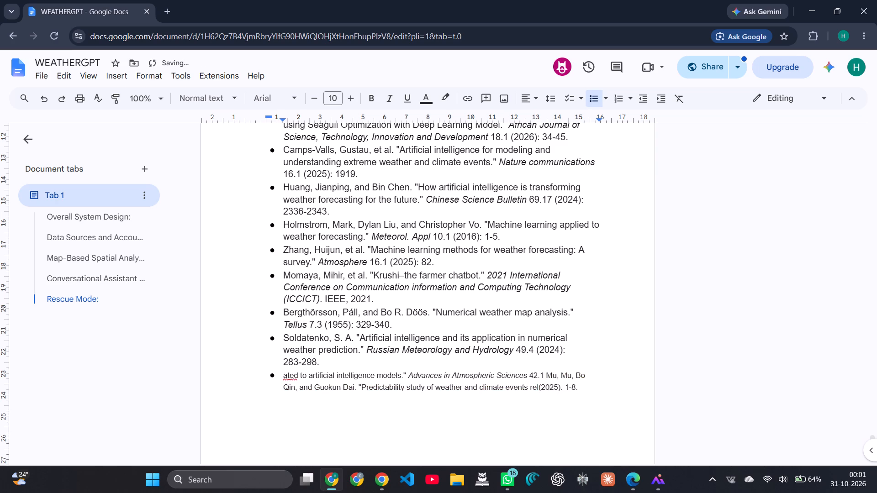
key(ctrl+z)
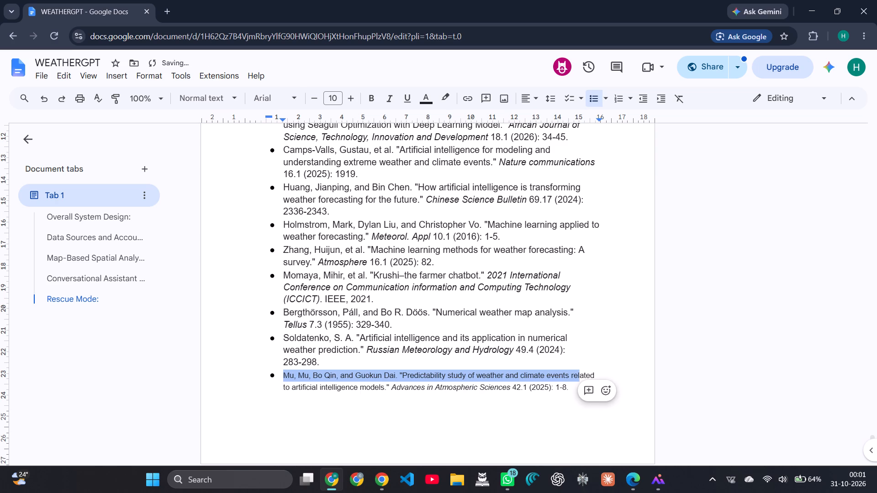
Set the whole "Predictability study of weather and climate events" citation to 12-point text.
drag(568, 388, 294, 378)
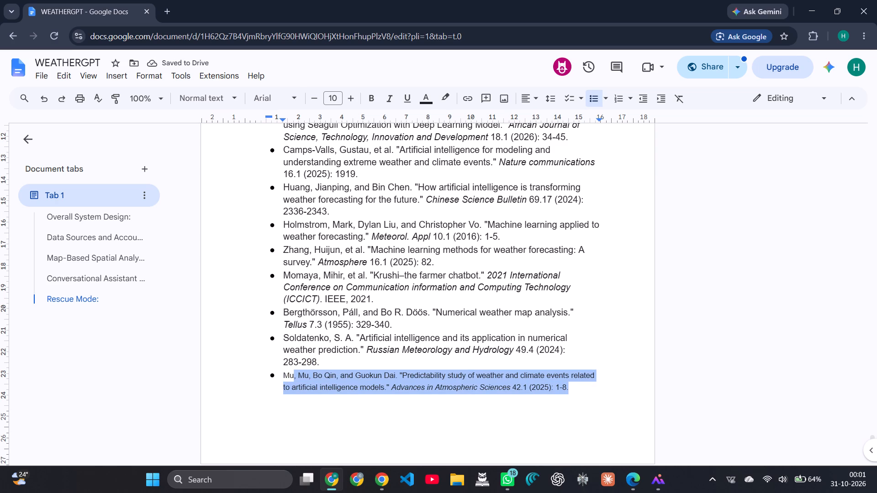
drag(294, 378, 282, 378)
click(339, 97)
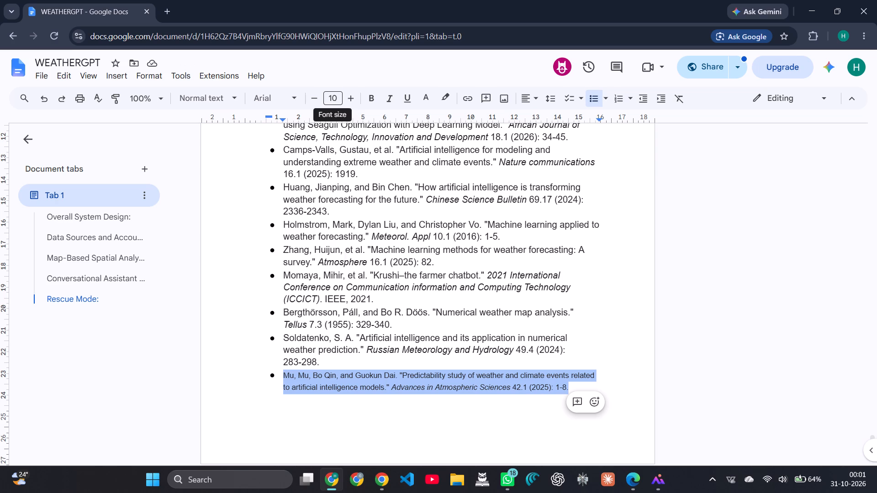
key(BackSpace)
text(12)
key(Return)
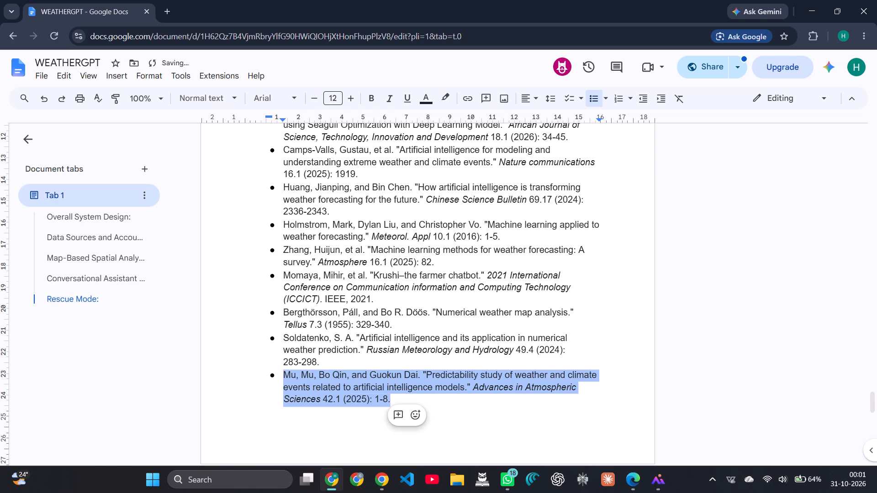
click(699, 314)
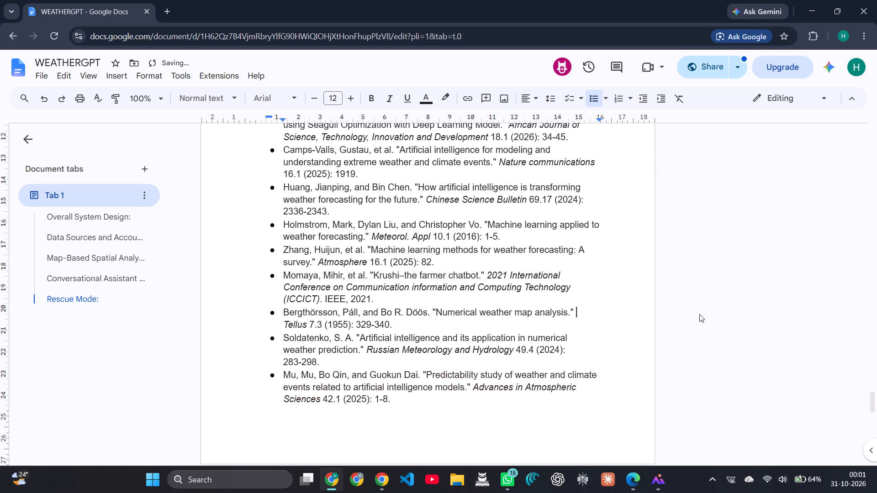
Review the document's Result and References sections through to the last page.
scroll(427, 317, up, 10)
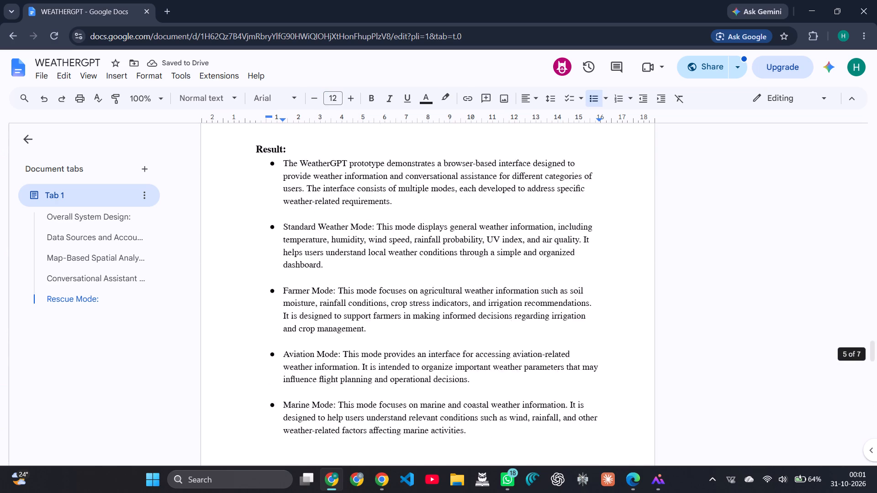
scroll(427, 317, down, 1)
scroll(427, 317, up, 6)
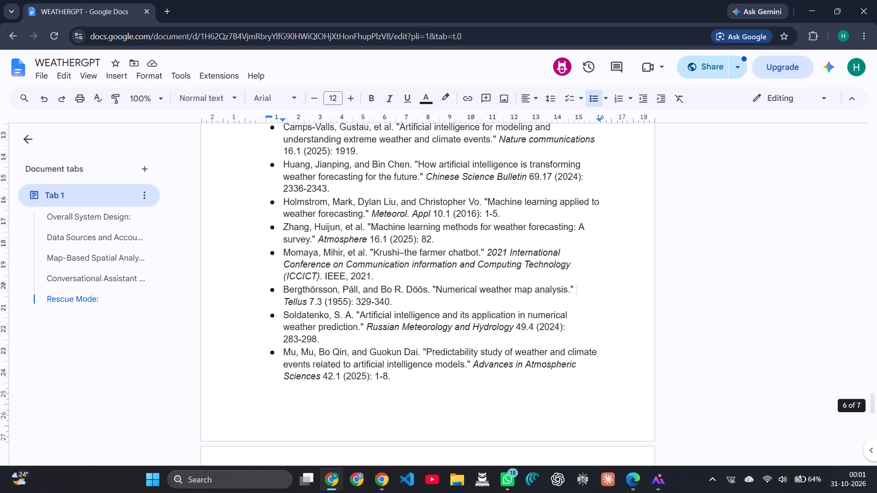
scroll(427, 317, up, 5)
scroll(427, 317, right, 1)
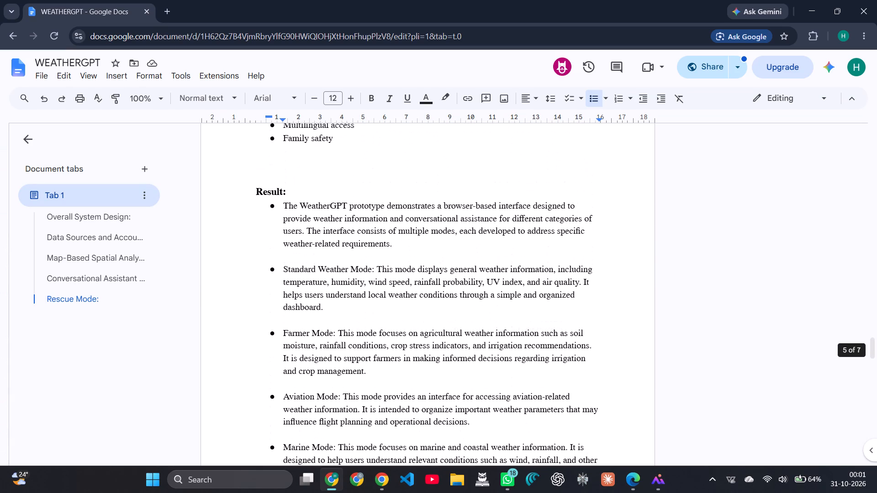
scroll(427, 317, right, 1)
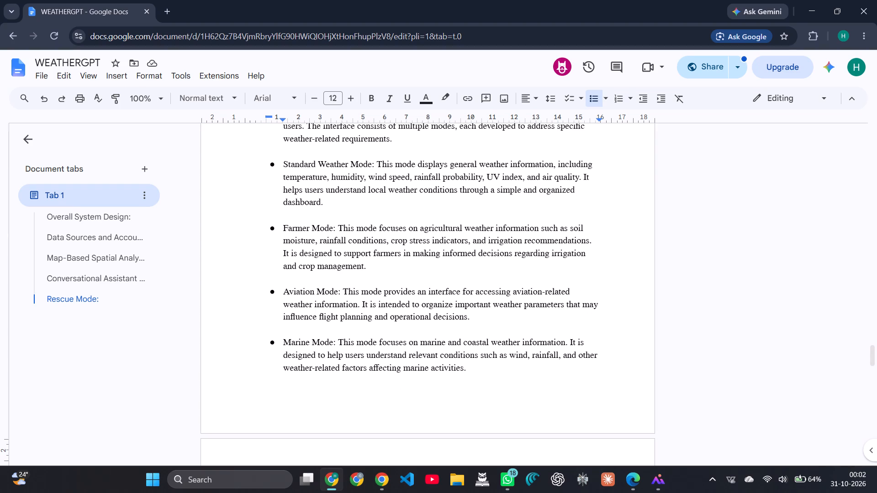
scroll(427, 317, down, 6)
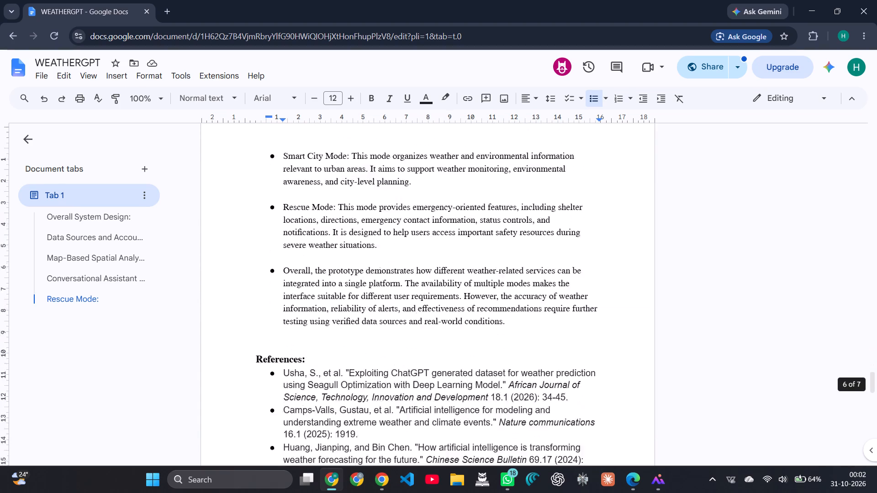
scroll(427, 317, down, 7)
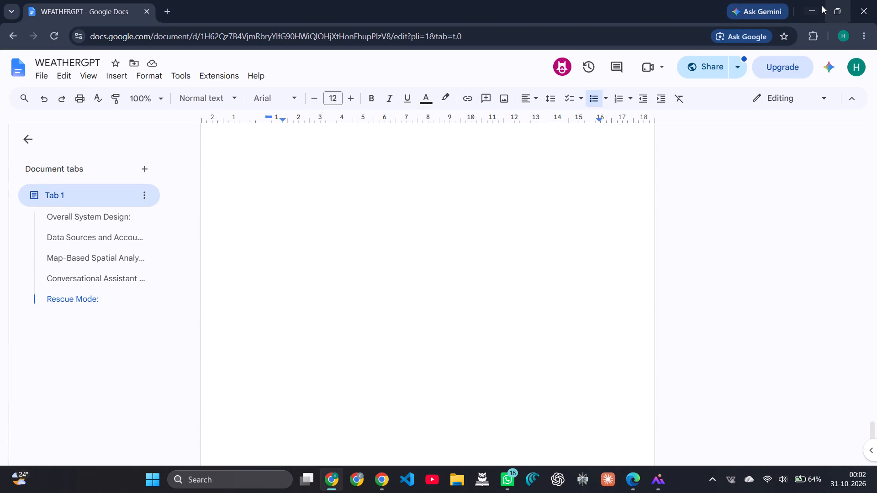
Switch from the document to Google Scholar, dismiss the Cite window and close the "weather ai" results page.
click(819, 6)
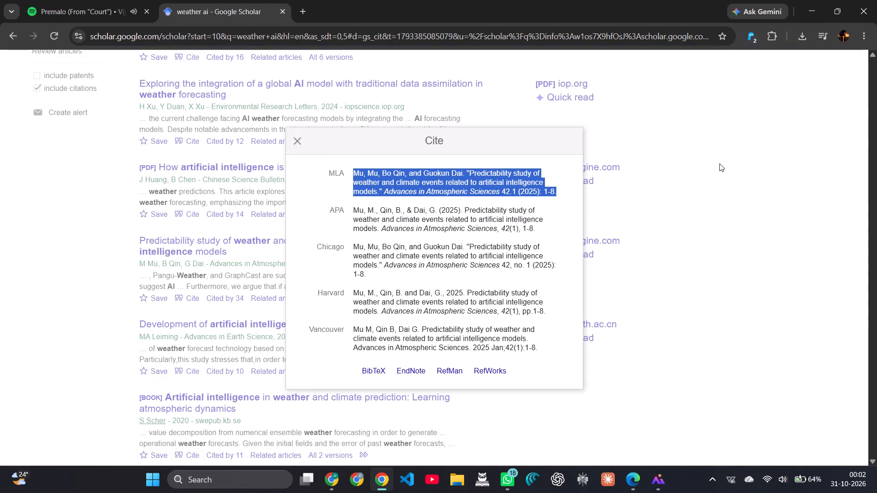
click(719, 163)
scroll(719, 163, up, 12)
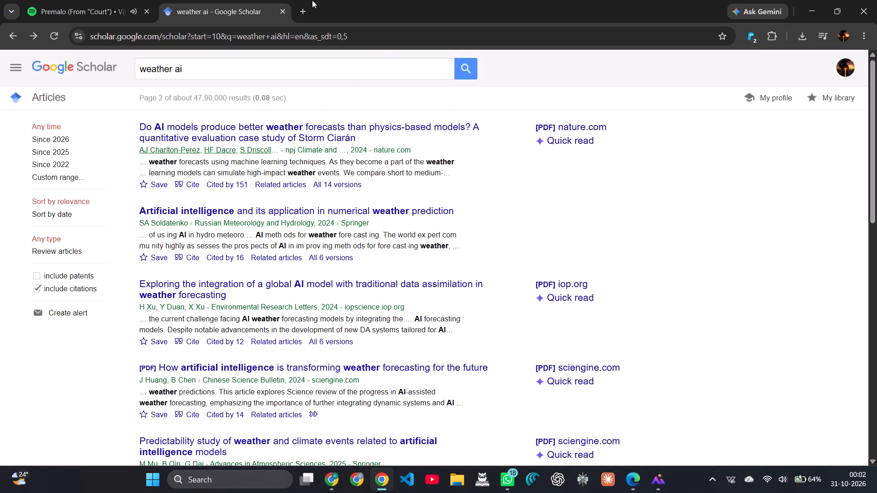
click(280, 10)
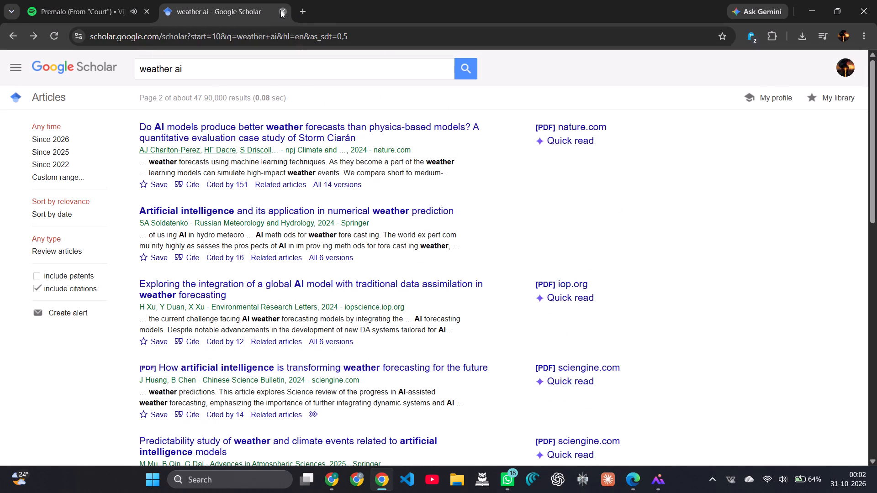
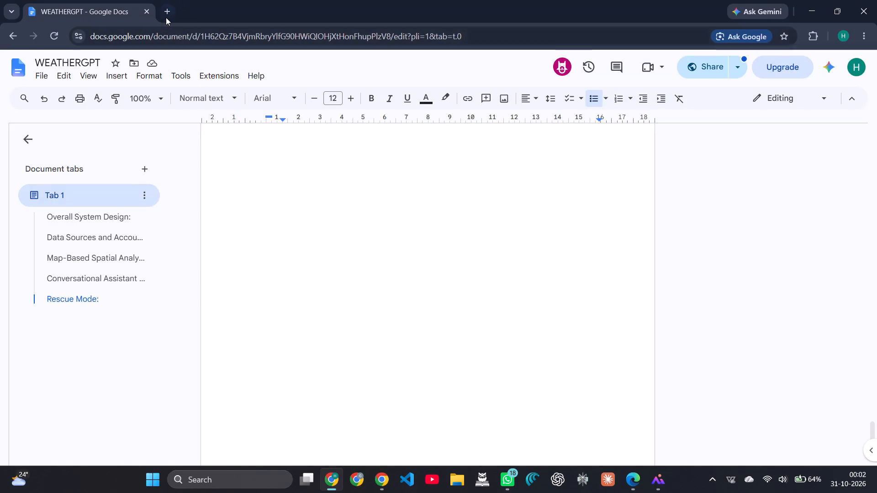
Open a new blank browser tab alongside the WEATHERGPT document.
click(166, 17)
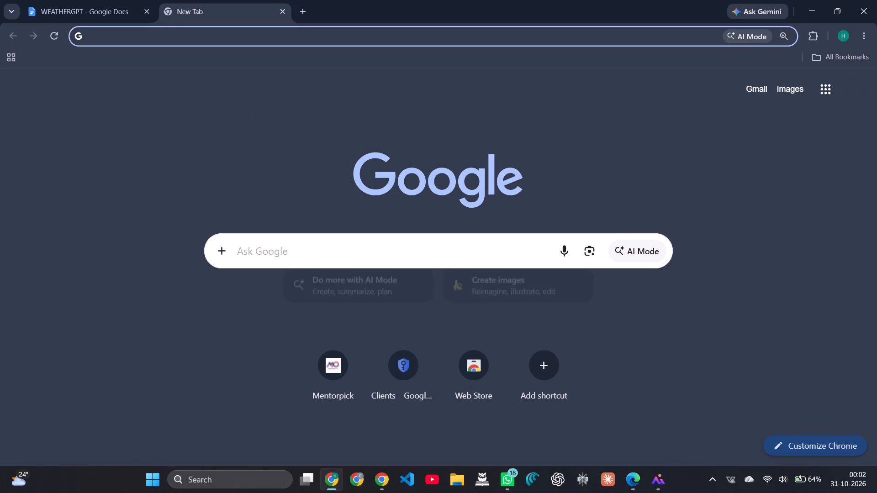
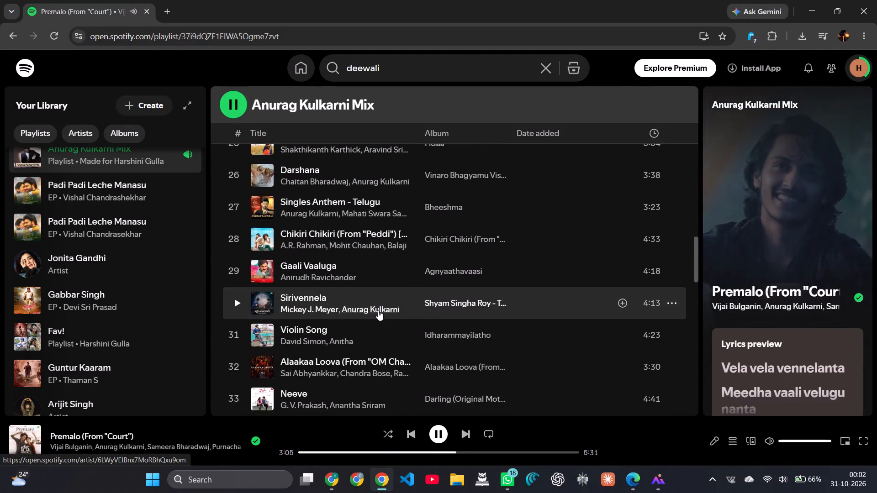
Browse the song list of the Anurag Kulkarni Mix playlist on Spotify to its end and back to the first tracks.
scroll(378, 310, down, 2)
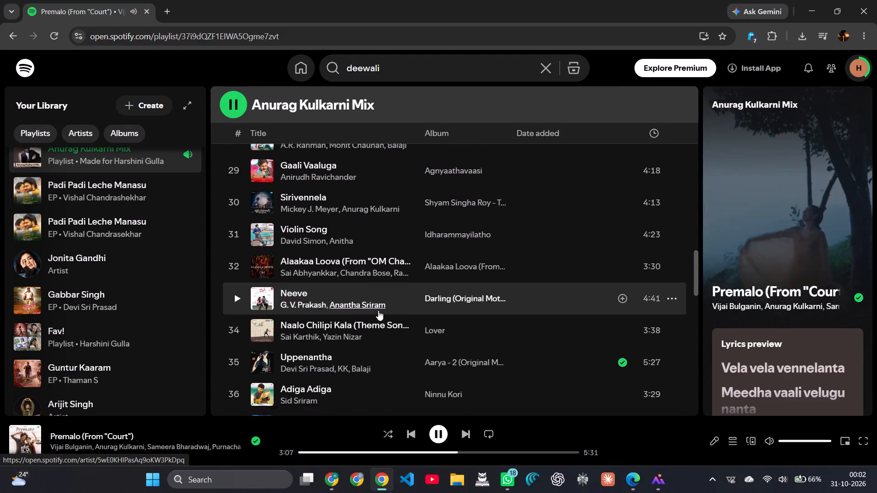
scroll(378, 310, down, 3)
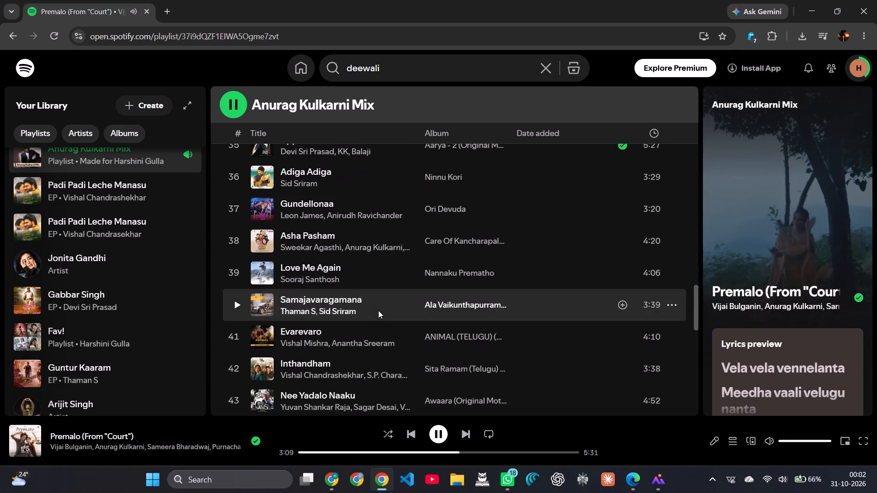
scroll(378, 310, down, 4)
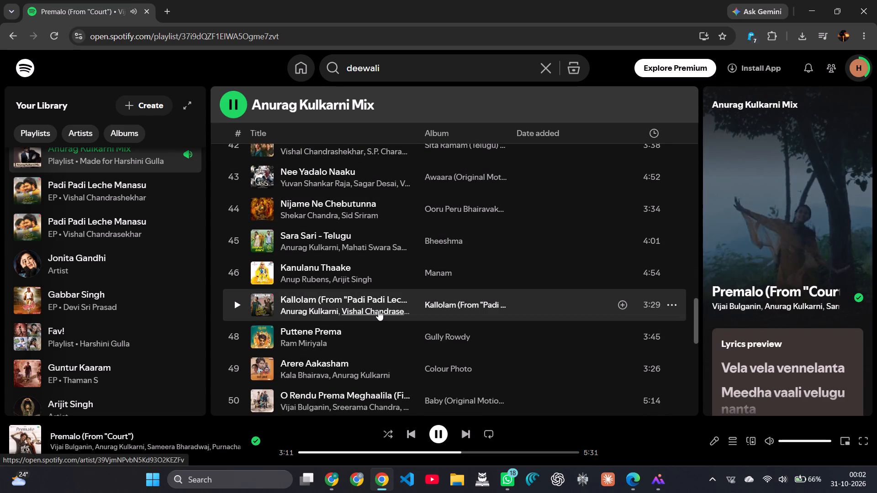
scroll(378, 310, down, 4)
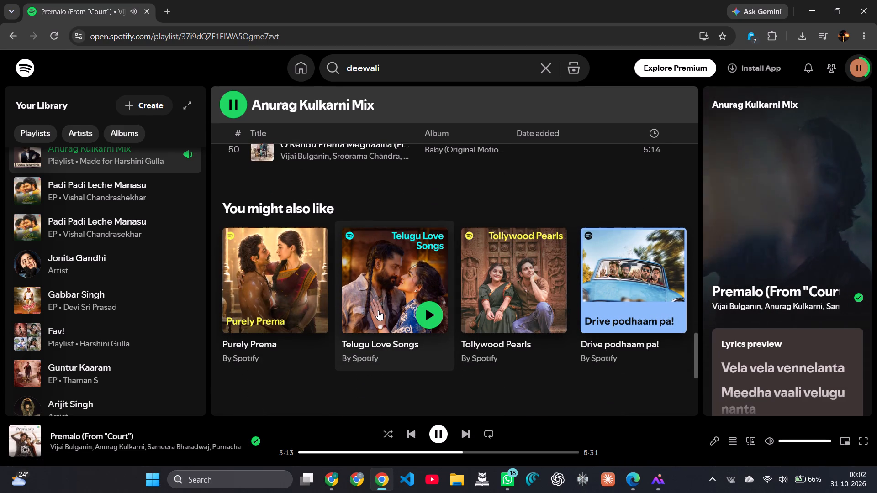
scroll(378, 310, up, 4)
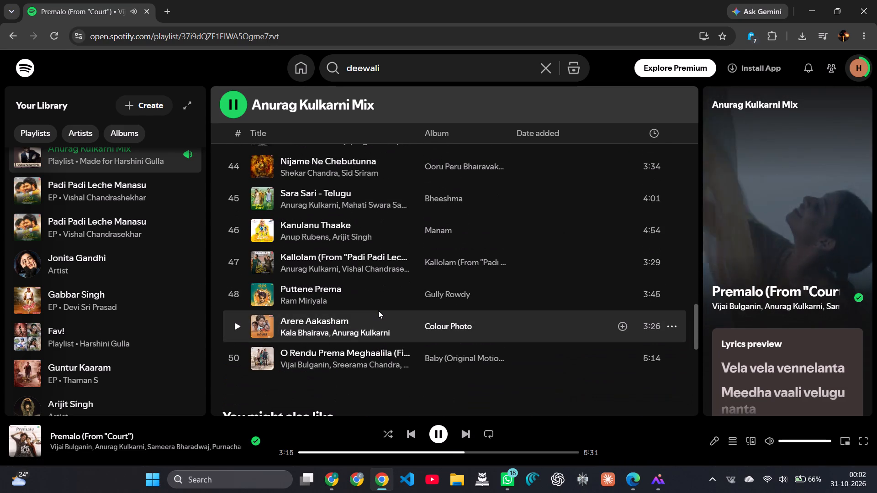
scroll(378, 310, up, 11)
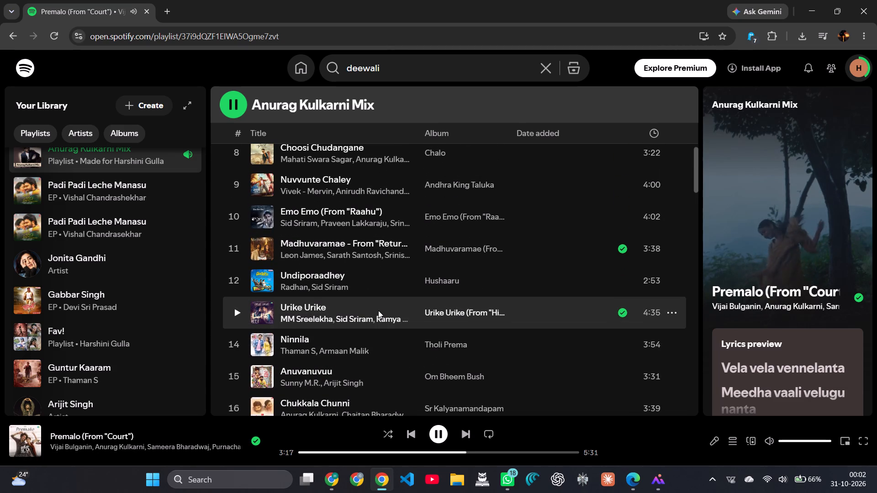
scroll(378, 310, up, 5)
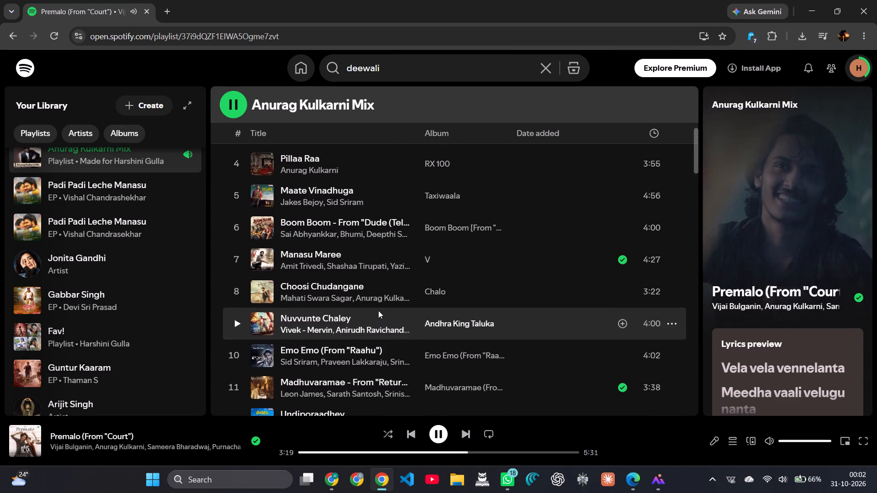
scroll(378, 310, up, 2)
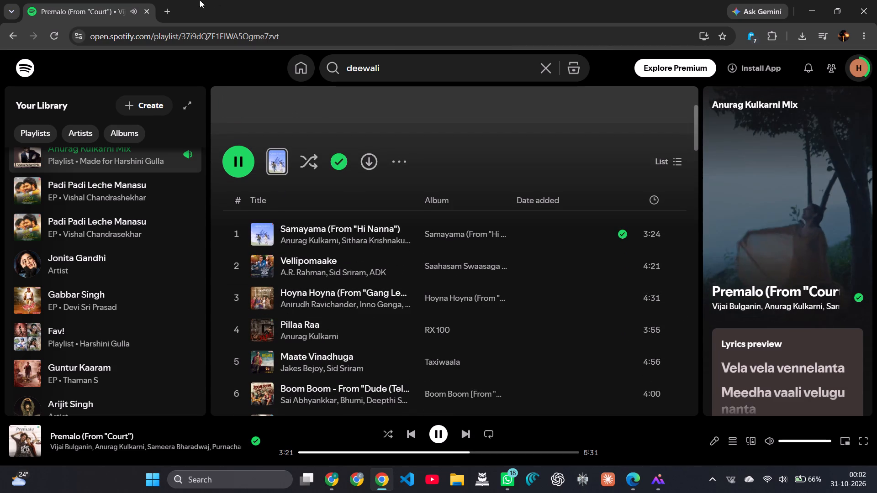
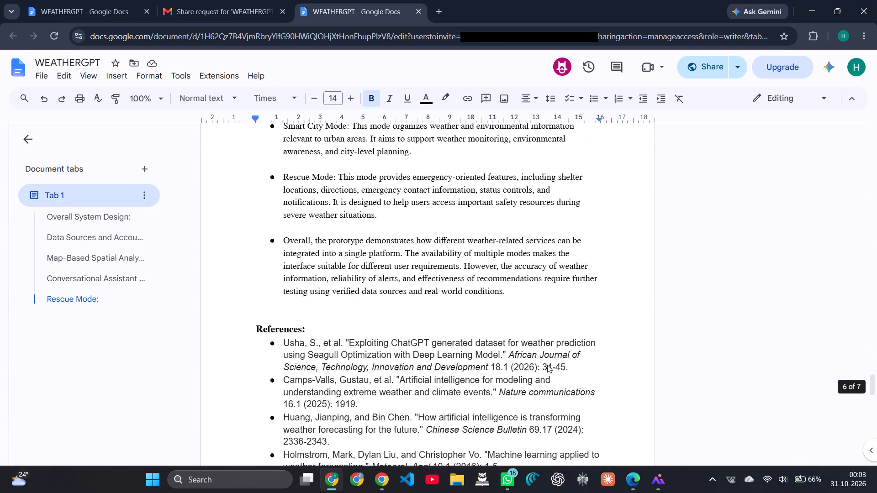
Look back through the document from the References section, past the Keywords list, to the title and Abstract on the first page.
scroll(547, 365, down, 11)
scroll(547, 365, up, 20)
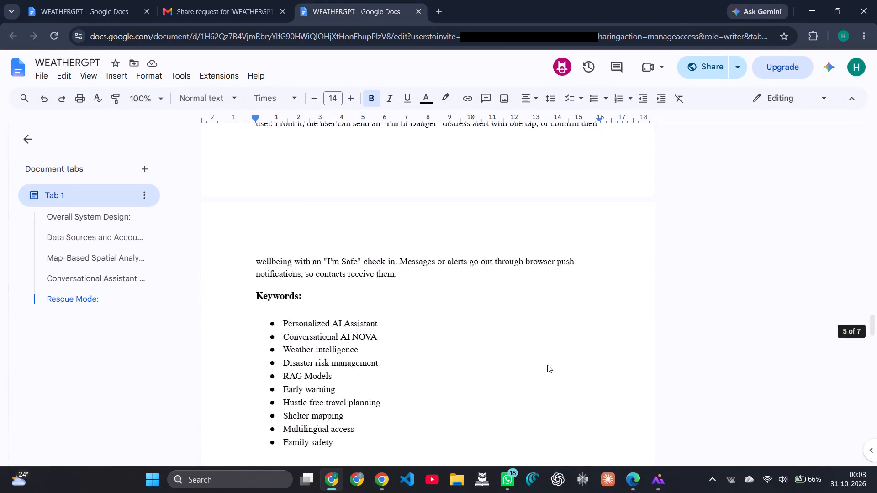
scroll(547, 365, up, 12)
scroll(547, 365, up, 12)
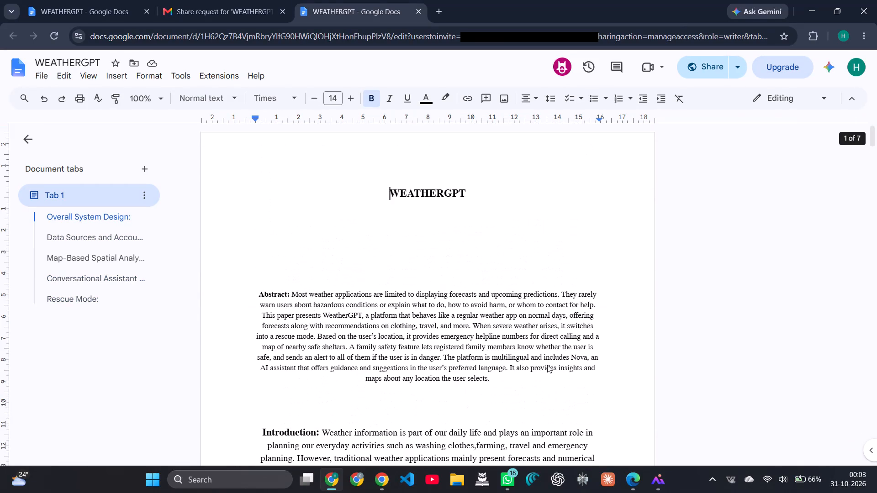
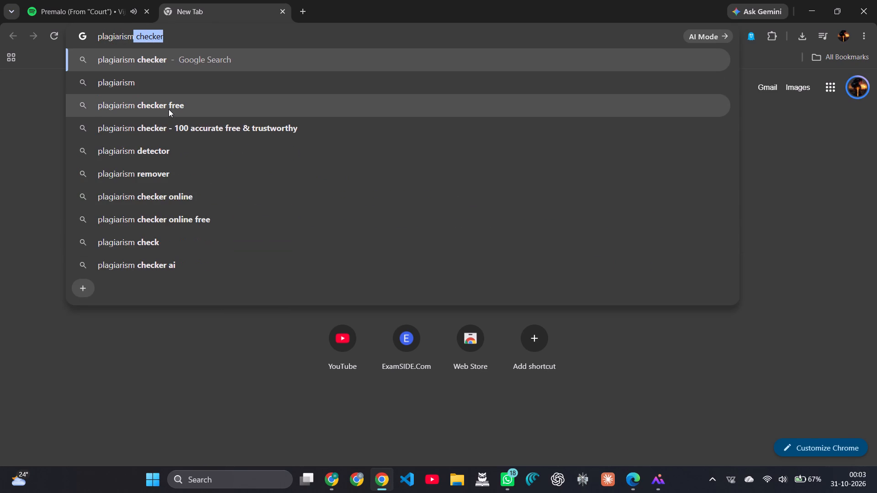
Search Google for "plagiarism checker free" and open the Paperpal plagiarism checker.
click(169, 109)
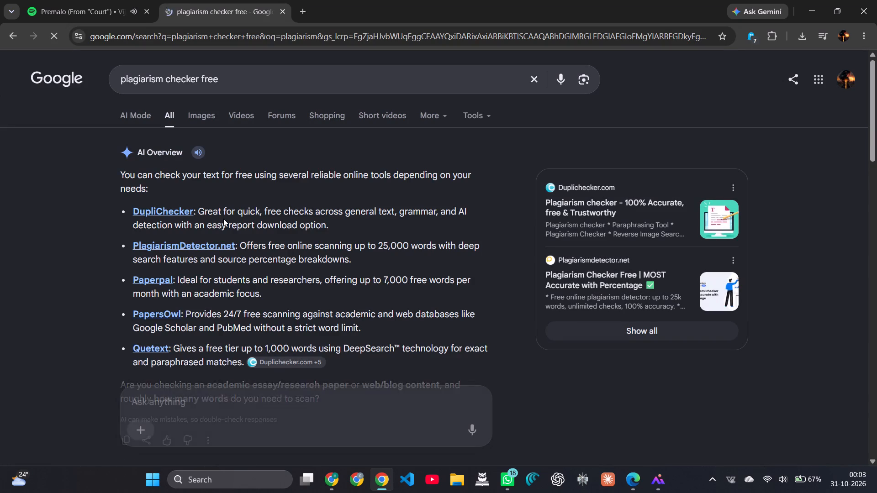
click(156, 283)
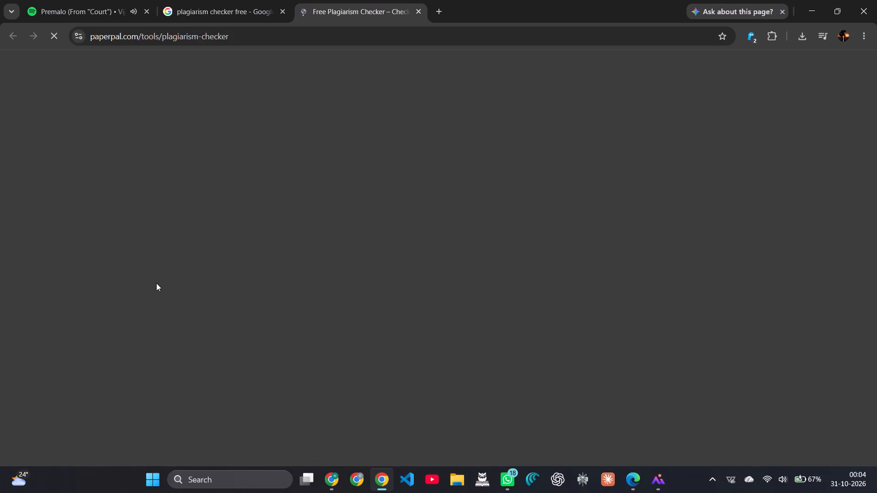
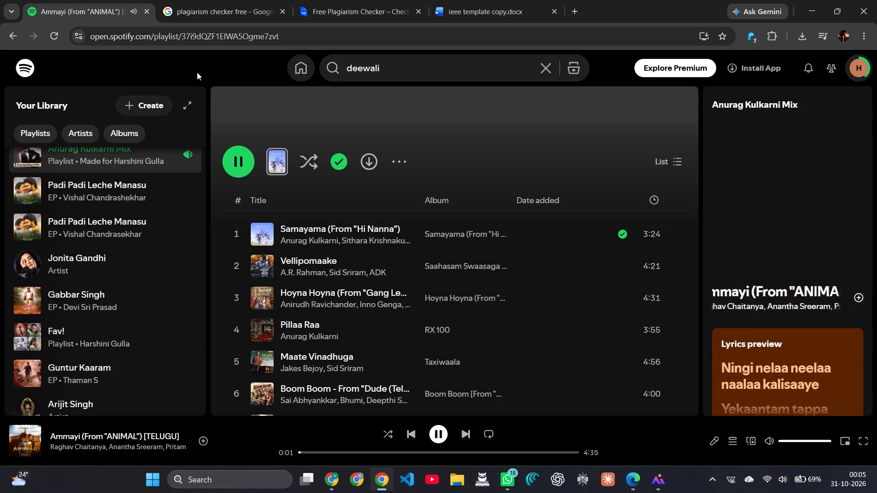
Play the song Choosi Chudangane from the Anurag Kulkarni Mix playlist.
scroll(380, 296, down, 1)
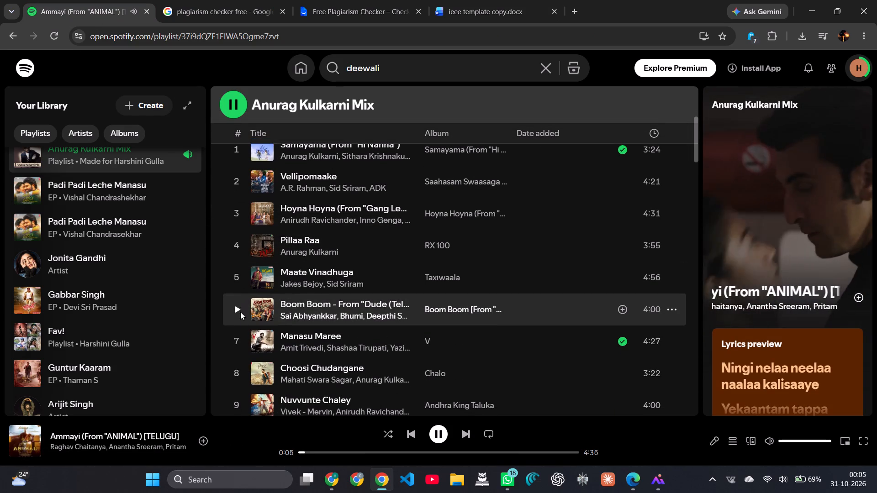
click(235, 372)
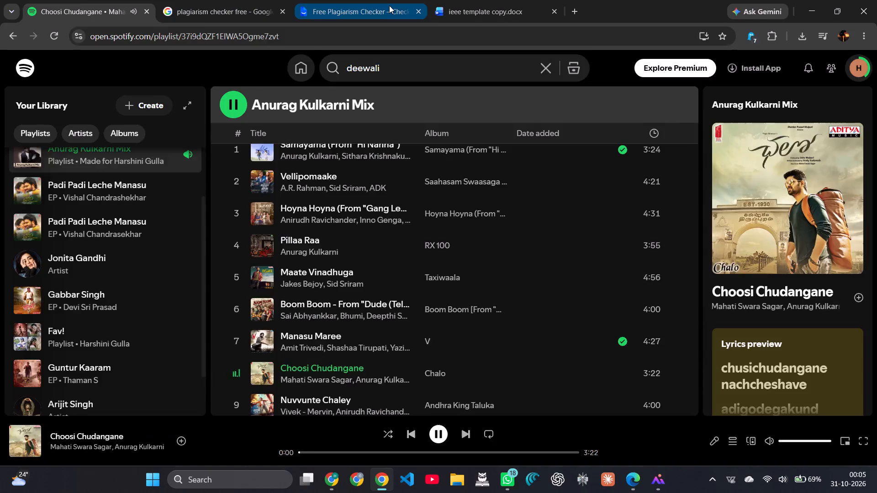
Switch to the ieee template copy document in Word and review the WeatherGPT paper from the title through the References section.
click(389, 5)
click(471, 17)
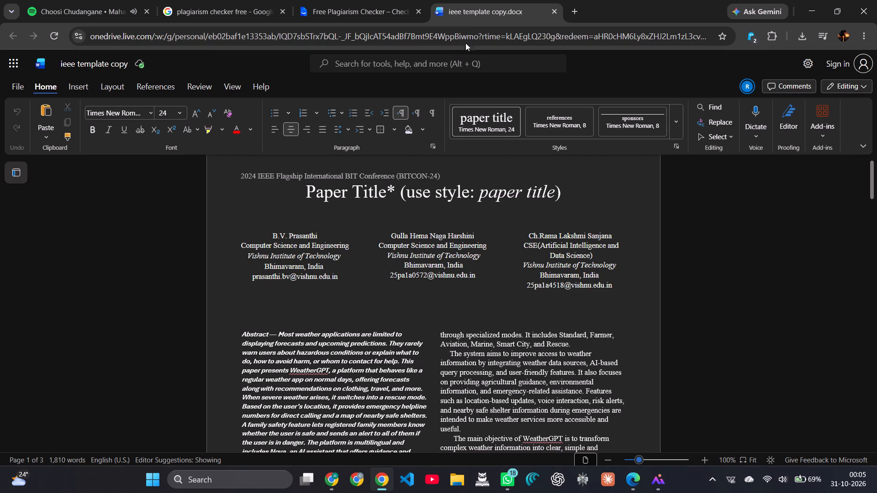
scroll(423, 347, down, 6)
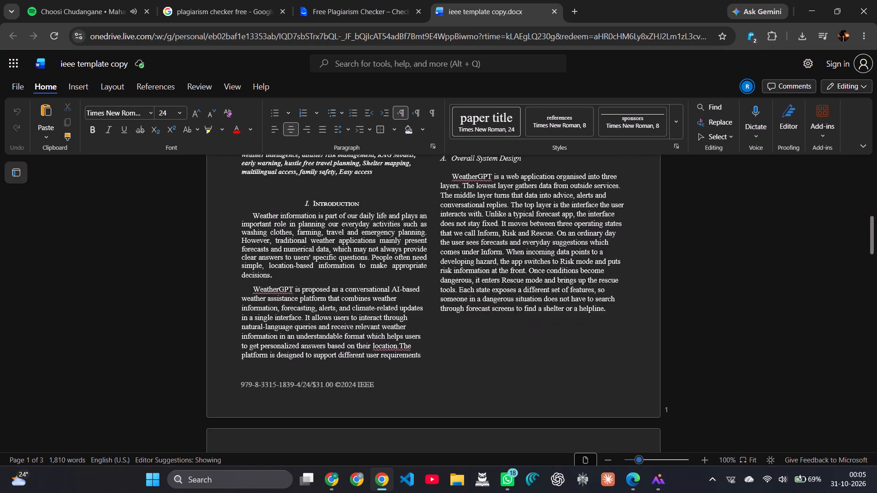
scroll(423, 347, down, 9)
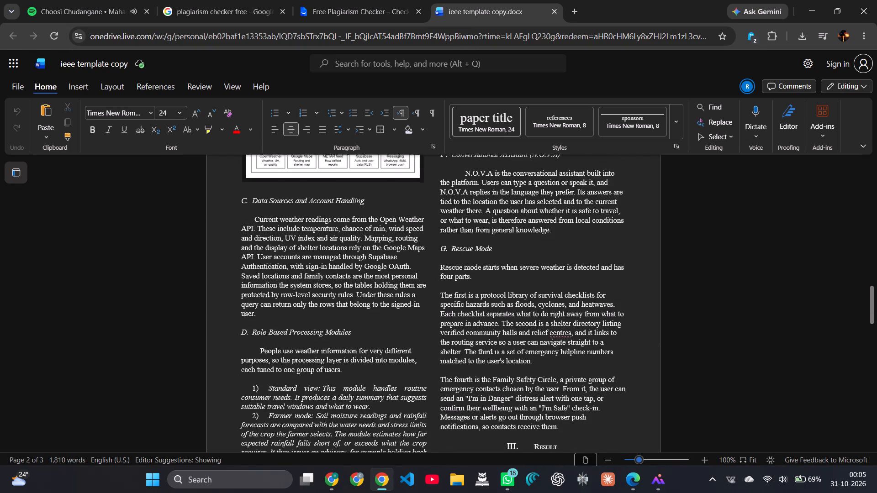
scroll(423, 347, down, 8)
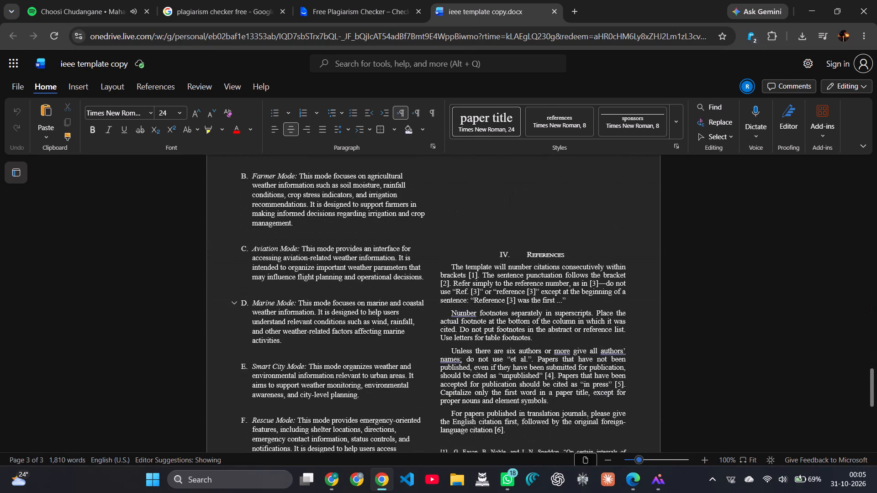
scroll(423, 347, down, 5)
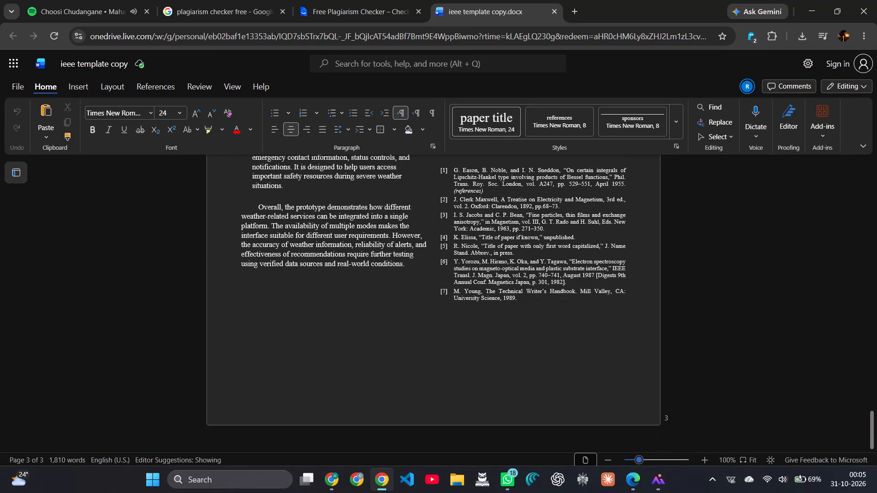
scroll(423, 347, up, 2)
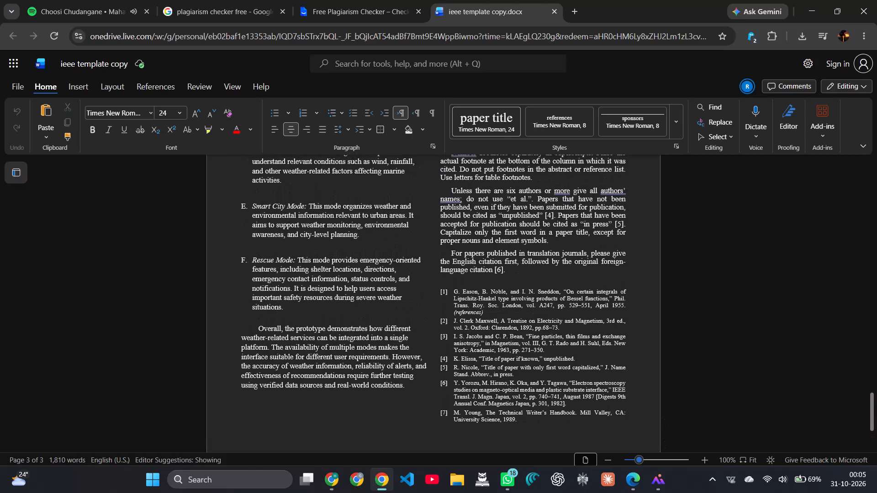
scroll(423, 347, up, 2)
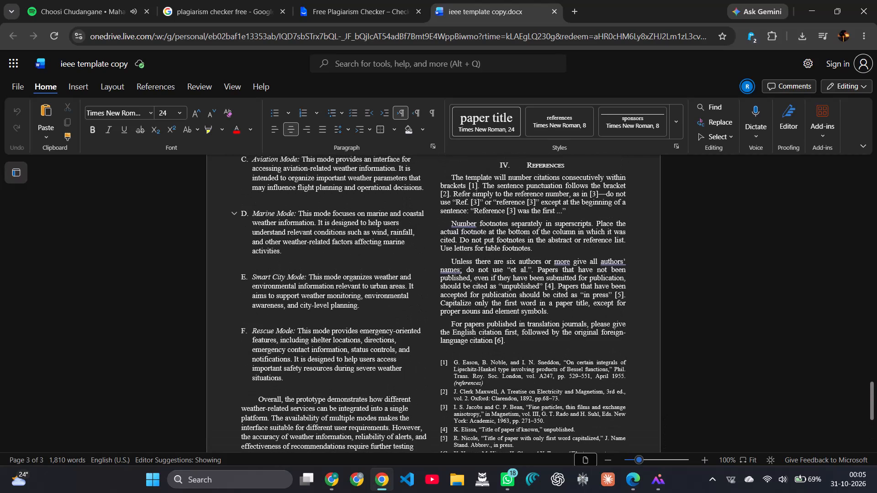
scroll(423, 347, up, 3)
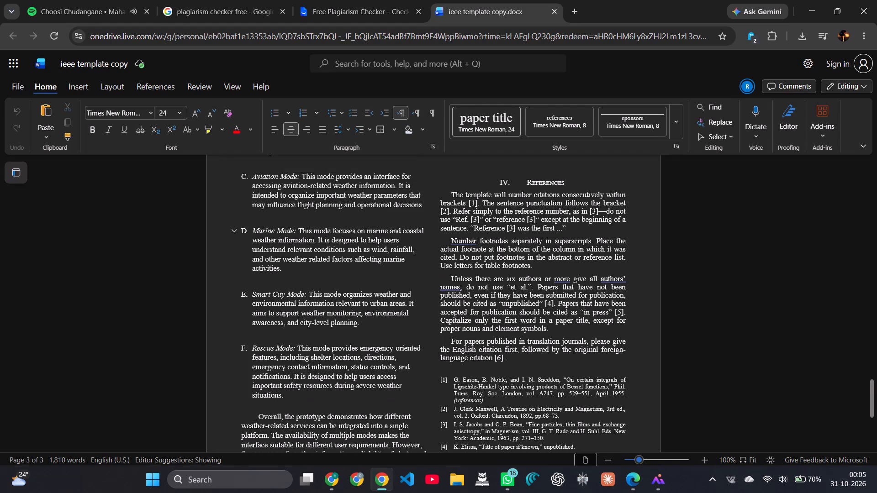
scroll(423, 347, up, 1)
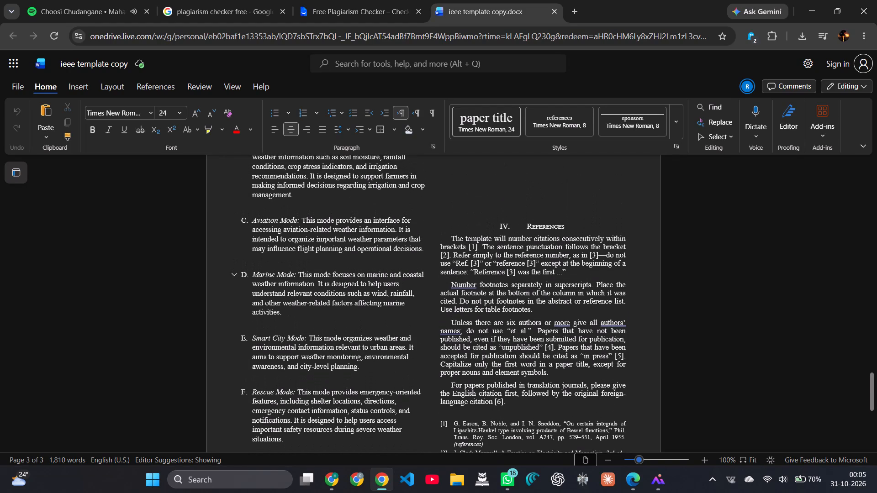
Delete the template's citation guidance paragraphs and the sample references [1] to [7] below the References heading.
scroll(423, 347, down, 1)
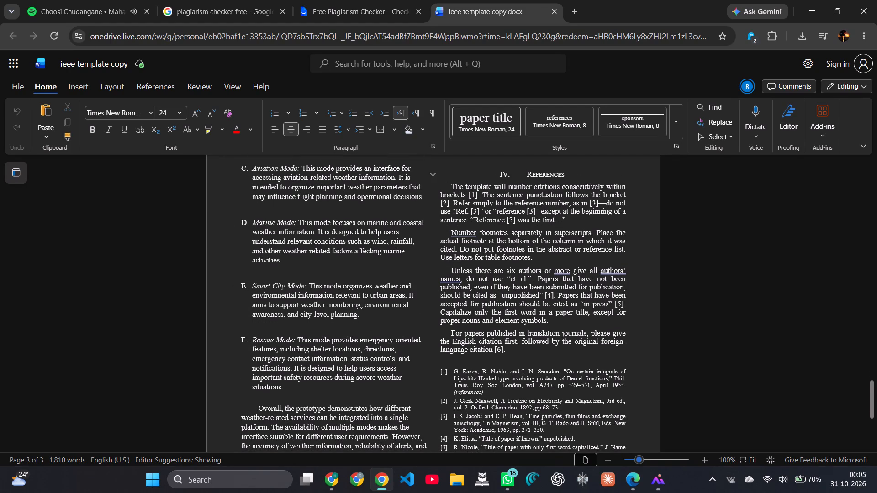
drag(449, 186, 548, 365)
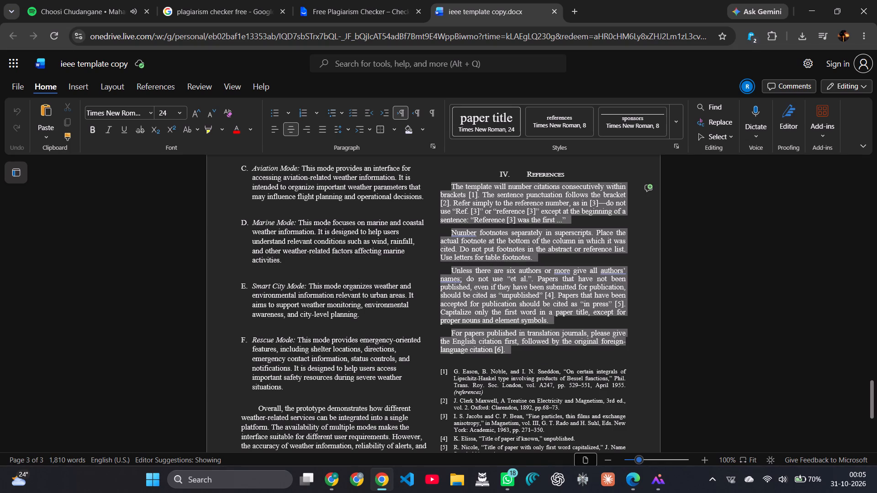
drag(548, 365, 618, 420)
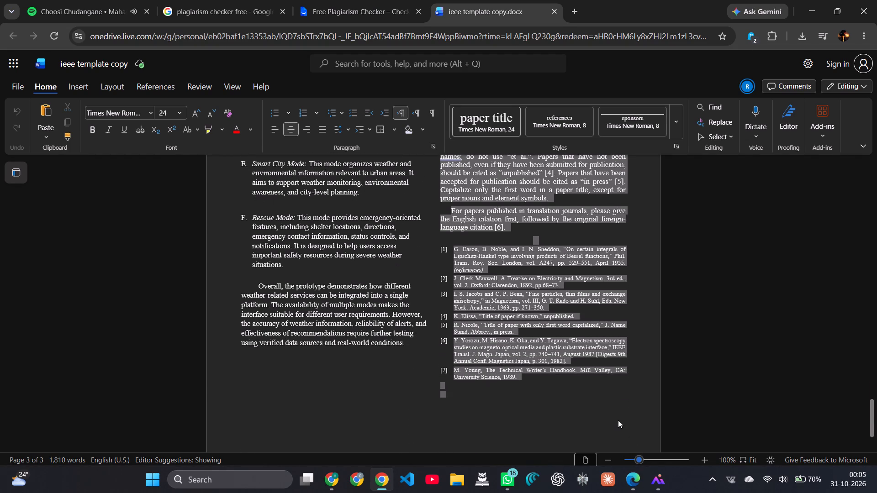
key(BackSpace)
key(Delete)
scroll(618, 420, up, 3)
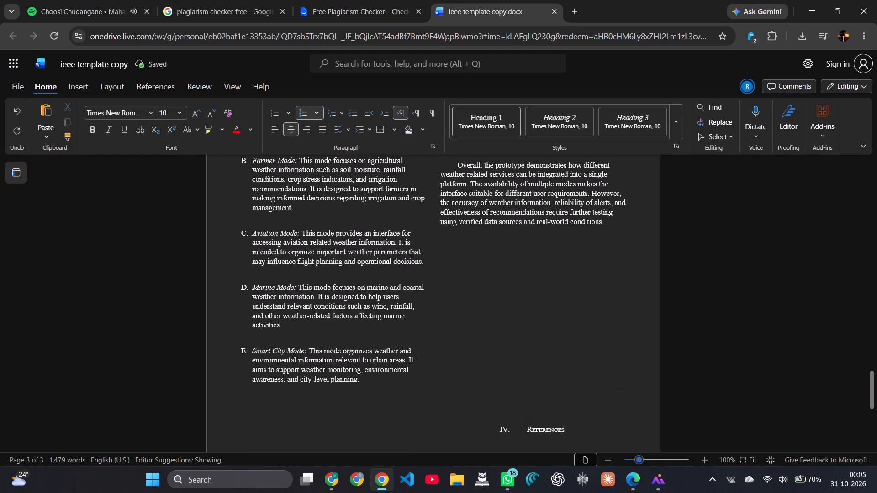
scroll(618, 420, up, 1)
scroll(571, 256, right, 1)
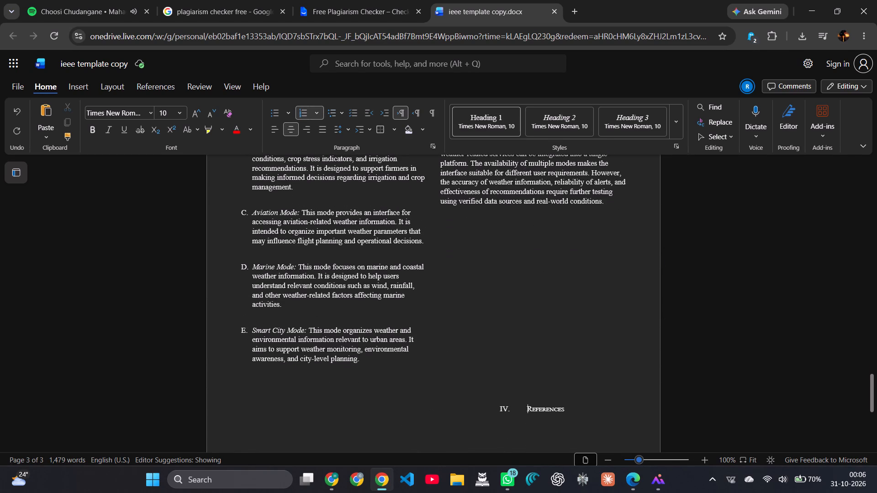
click(536, 242)
key(BackSpace)
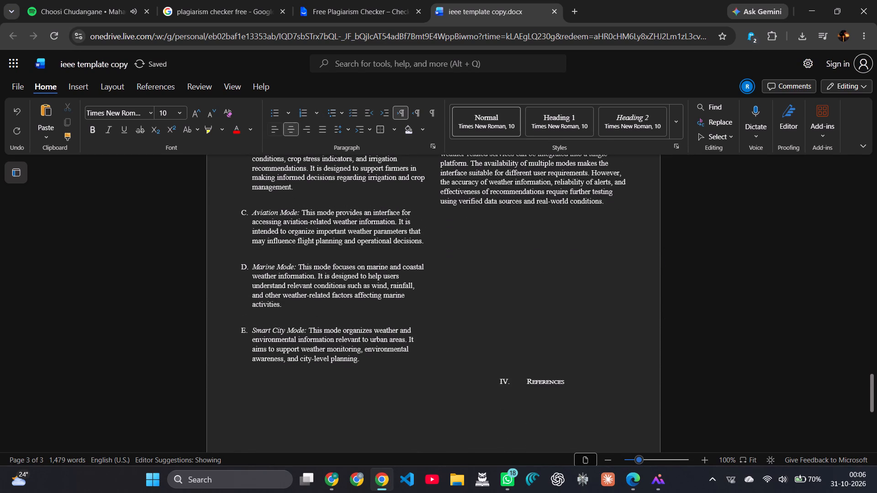
key(BackSpace)
key(BackSpace)
click(554, 302)
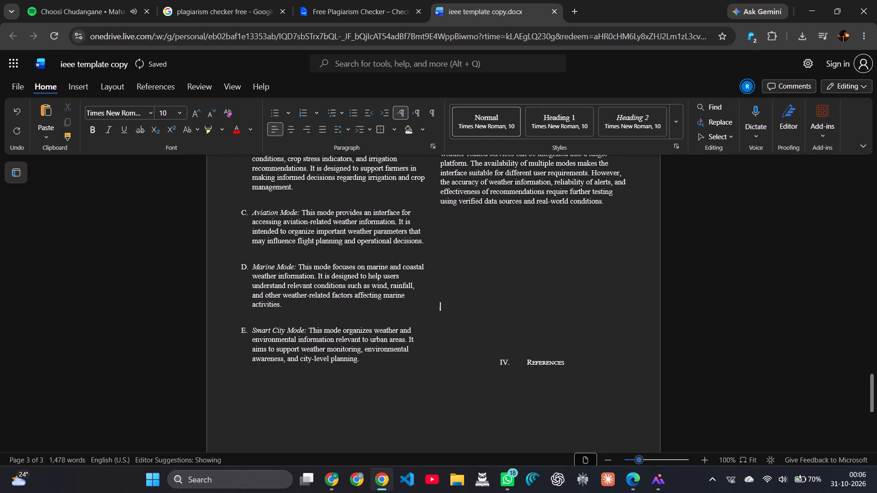
key(BackSpace)
key(BackSpace)
key(BackSpace)
key(BackSpace)
key(BackSpace)
key(BackSpace)
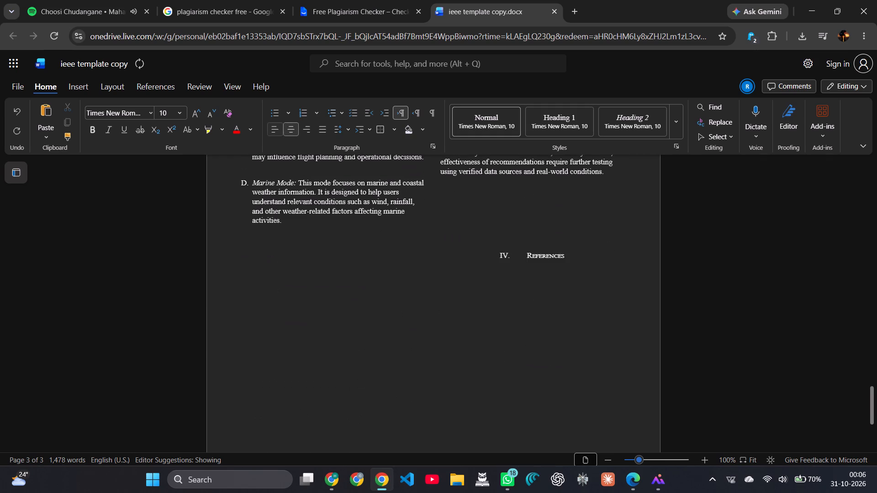
Remove the remaining blank lines between the closing "Overall, the prototype demonstrates" paragraph and the References heading.
key(BackSpace)
click(490, 240)
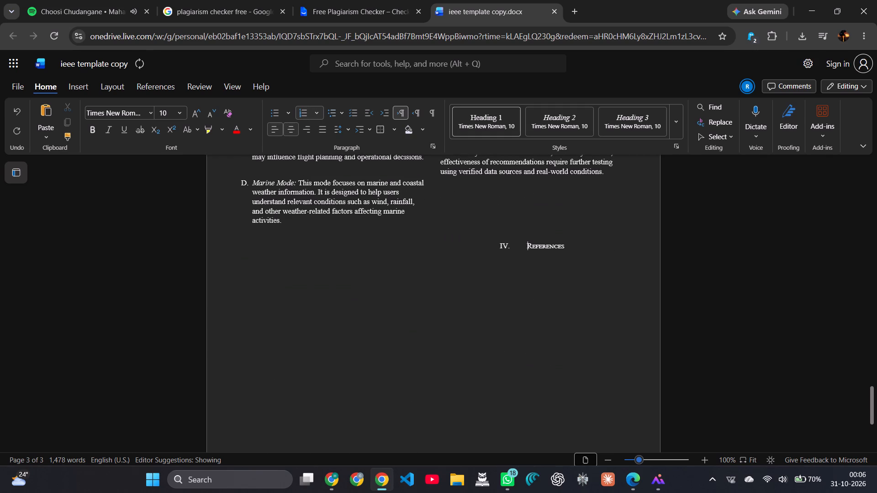
click(492, 232)
key(BackSpace)
key(BackSpace)
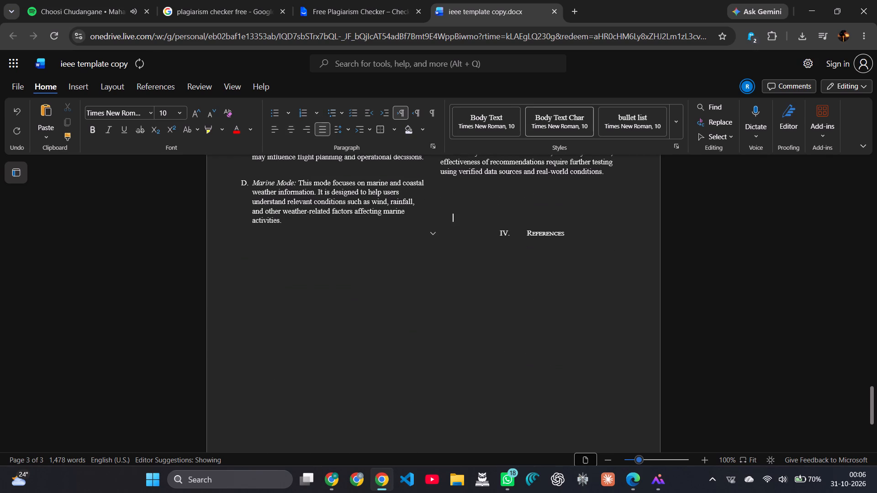
key(BackSpace)
key(BackSpace)
key(BackSpace)
key(BackSpace)
key(BackSpace)
key(BackSpace)
key(BackSpace)
key(BackSpace)
key(BackSpace)
key(BackSpace)
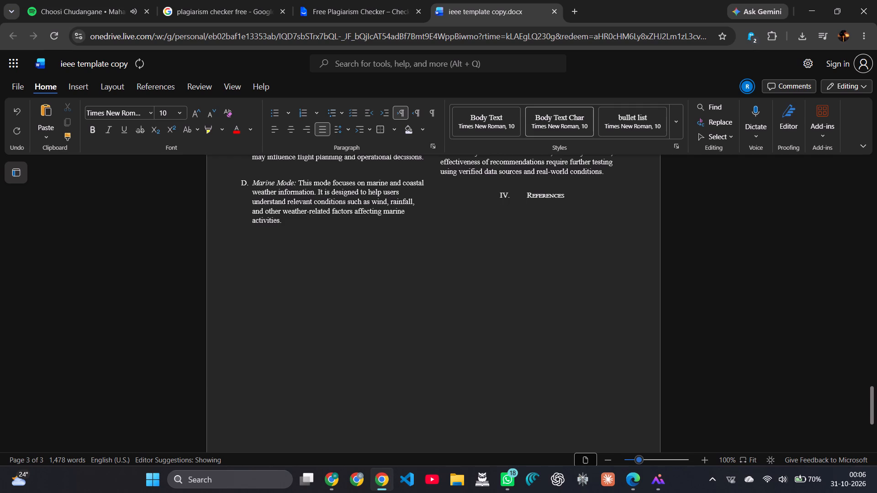
key(BackSpace)
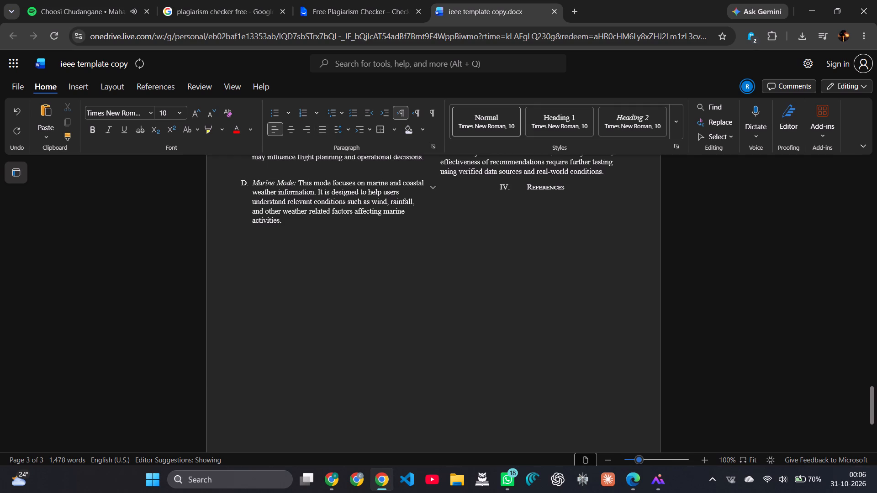
Insert one blank line between the closing "Overall, the prototype demonstrates" paragraph and the References heading.
scroll(574, 193, up, 3)
scroll(574, 193, down, 3)
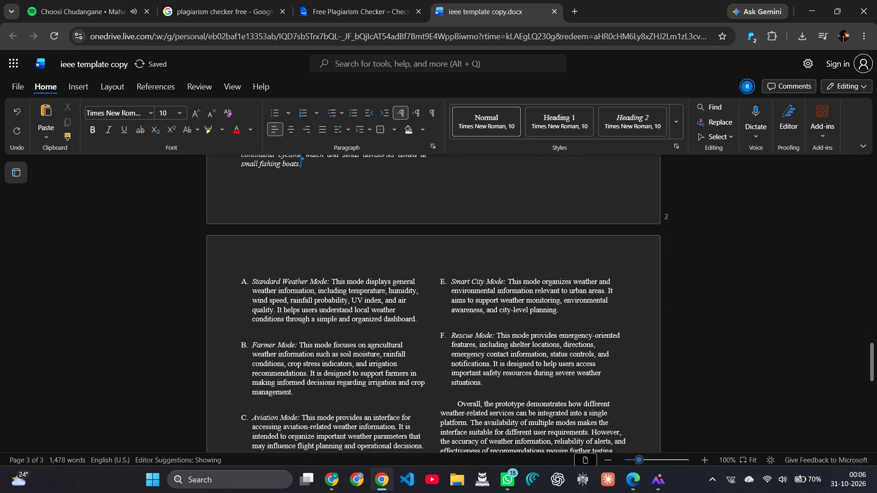
scroll(577, 292, down, 3)
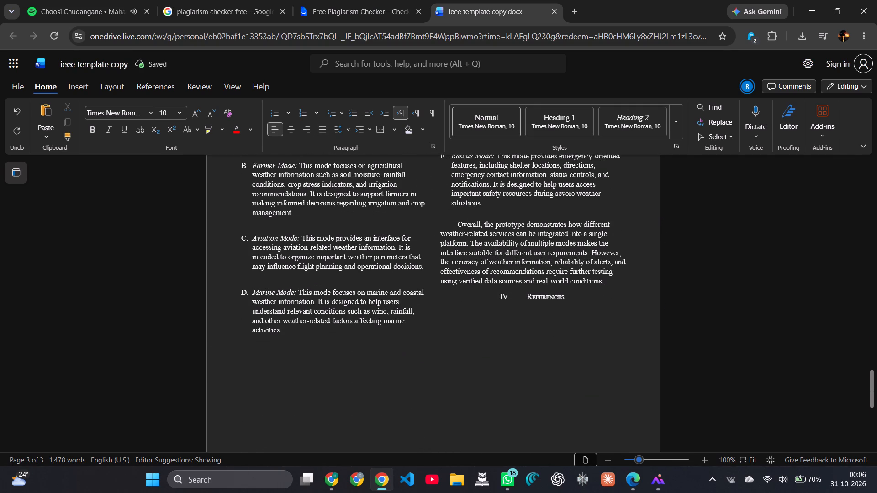
key(Return)
Start a new empty line directly below the References heading.
click(603, 315)
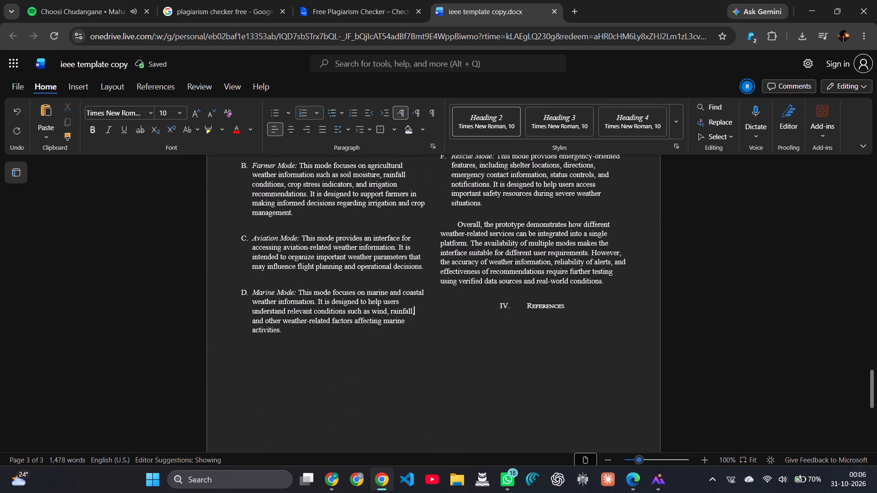
click(515, 321)
click(470, 326)
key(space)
click(599, 315)
click(567, 305)
key(Return)
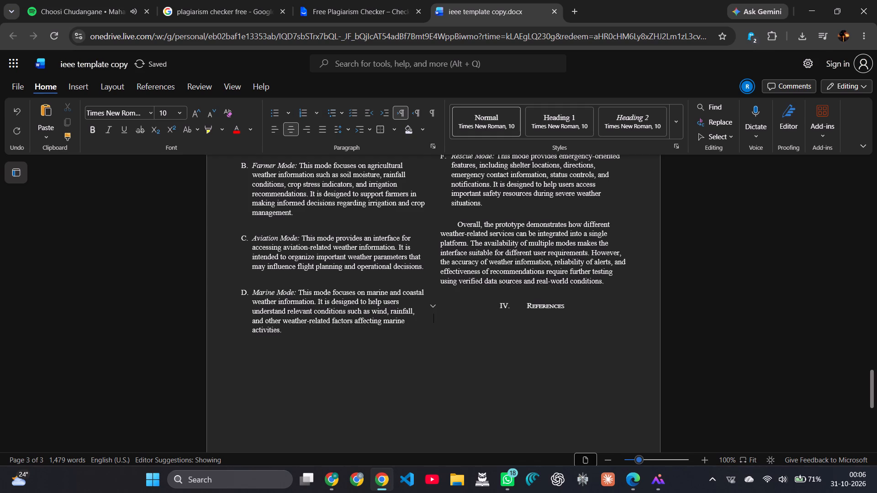
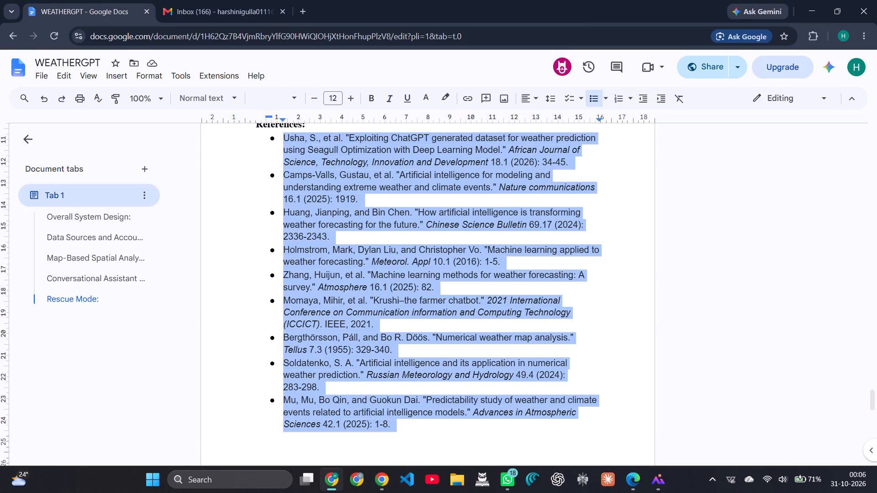
Copy the nine bulleted citations from the WEATHERGPT Google Doc and paste them below the References heading in the ieee template copy document.
key(ctrl+c)
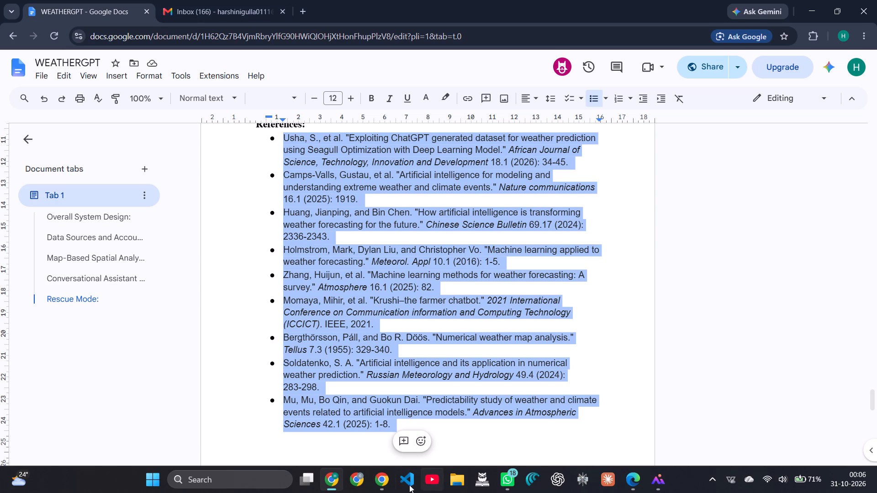
click(396, 435)
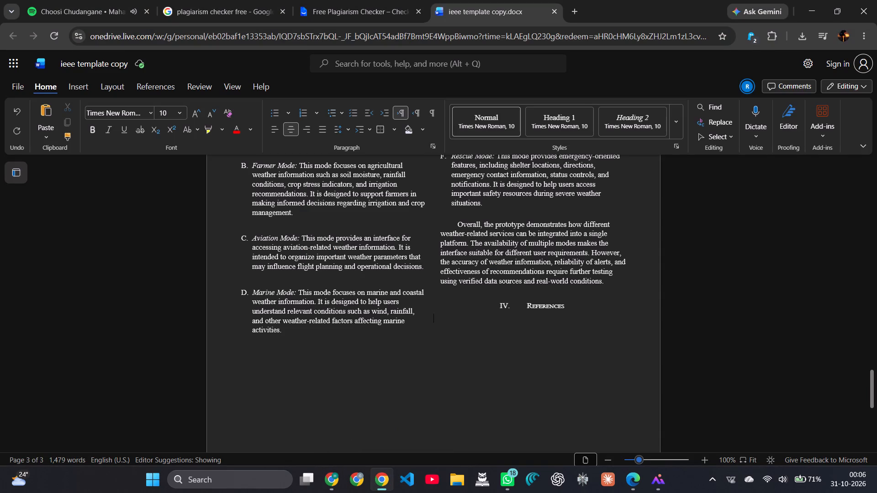
key(ctrl+v)
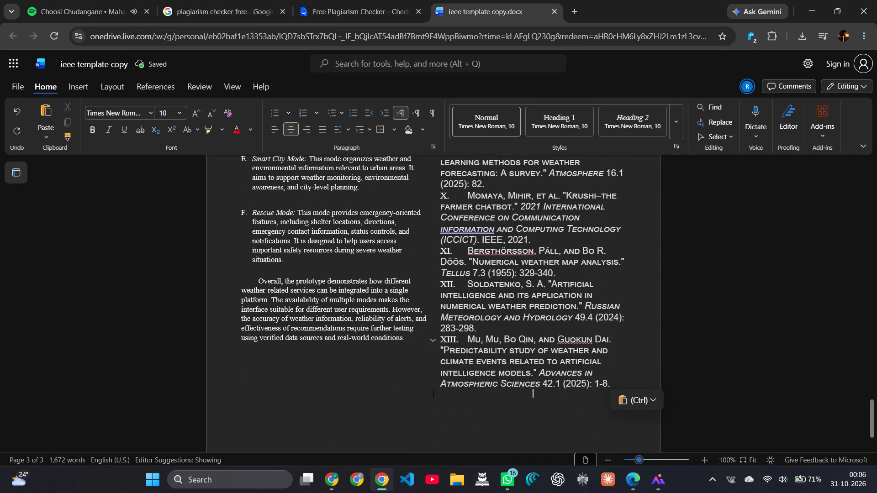
scroll(521, 347, up, 4)
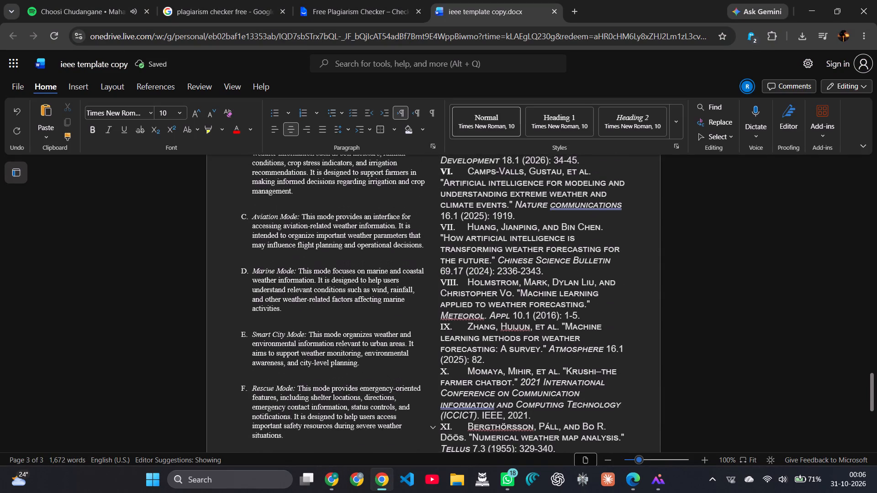
scroll(521, 347, up, 5)
scroll(521, 347, down, 1)
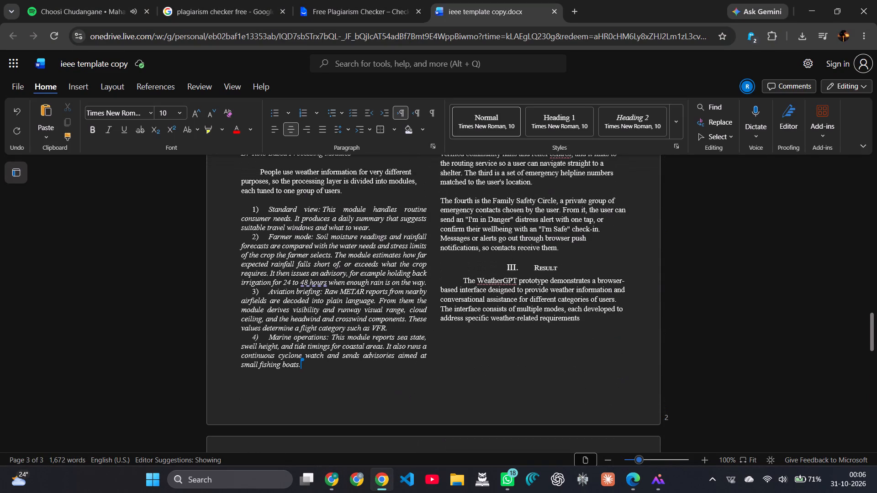
scroll(521, 347, down, 1)
scroll(521, 347, up, 2)
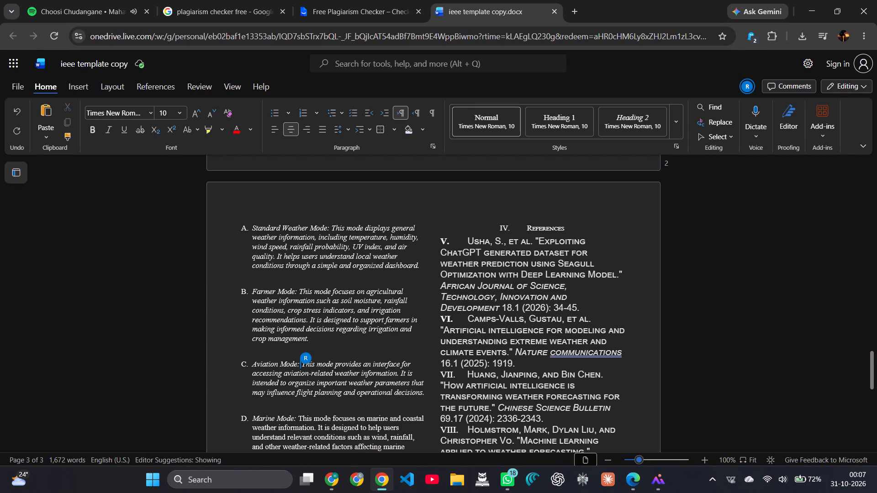
Undo the pasted reference list under the References heading in the ieee template copy document.
click(383, 10)
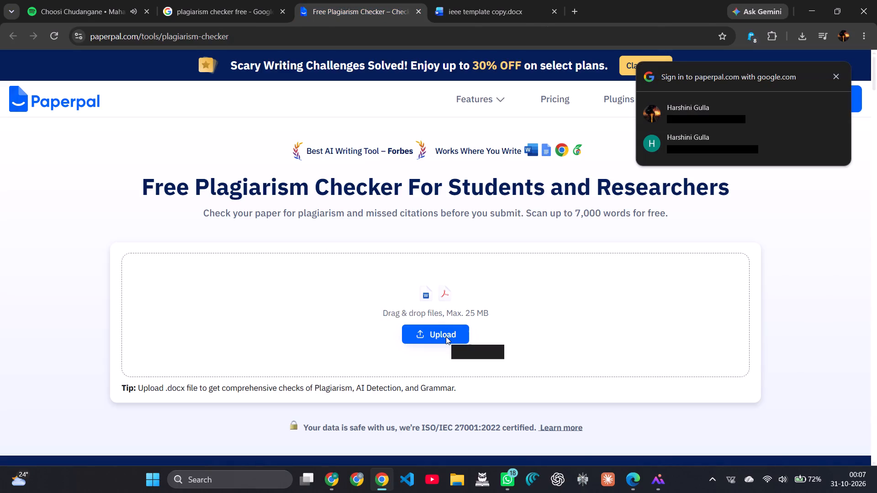
click(493, 3)
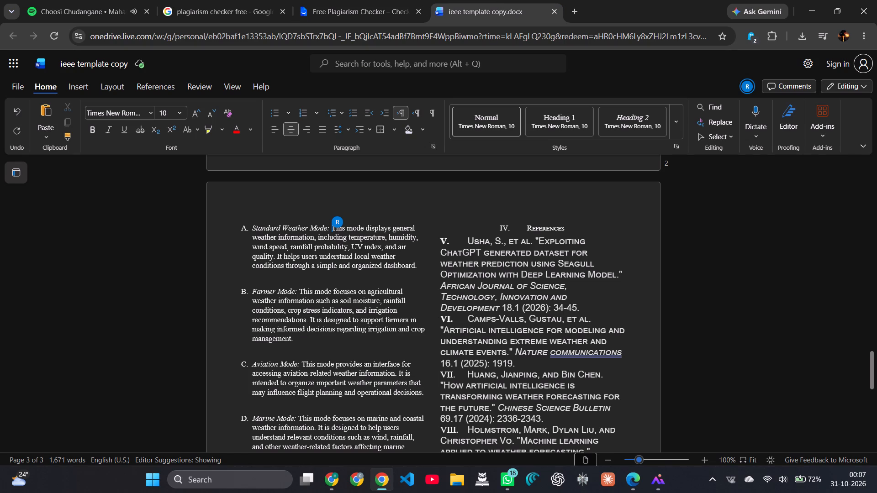
key(ctrl+z)
key(ctrl+z)
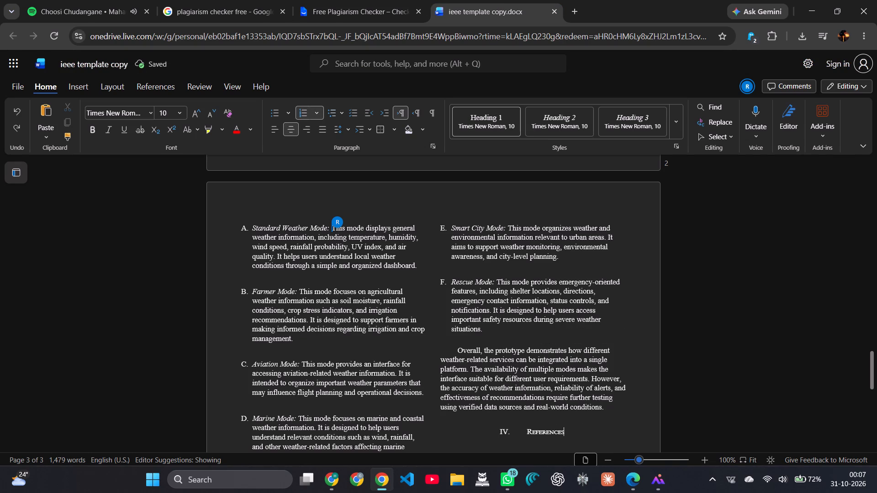
Undo the earlier edits to bring back the blank lines between the closing "Overall, the prototype demonstrates" paragraph and the References heading.
key(ctrl+z)
key(ctrl+z)
key(ctrl+z)
scroll(562, 416, down, 3)
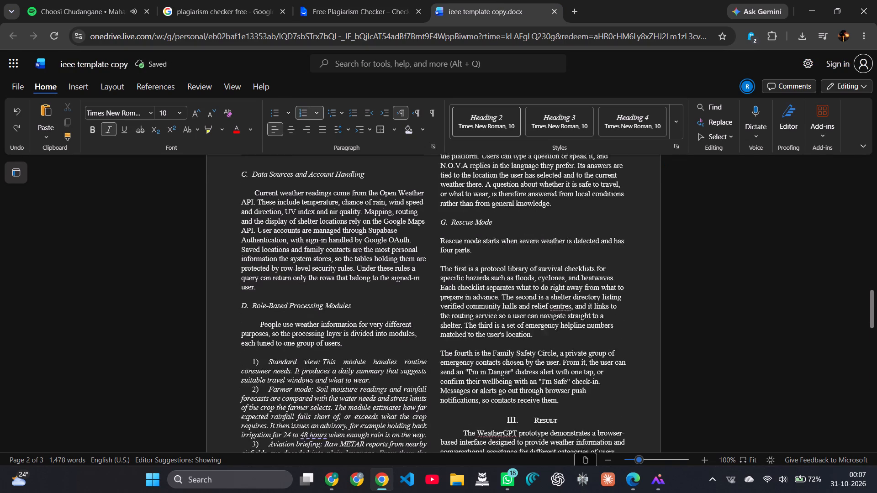
scroll(562, 416, down, 6)
key(ctrl+z)
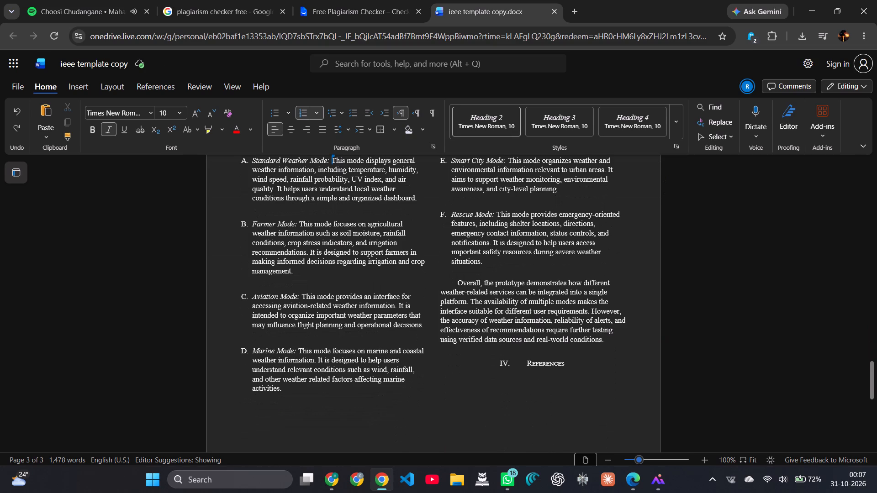
key(ctrl+z)
ctrl+scroll(562, 416, down, 5)
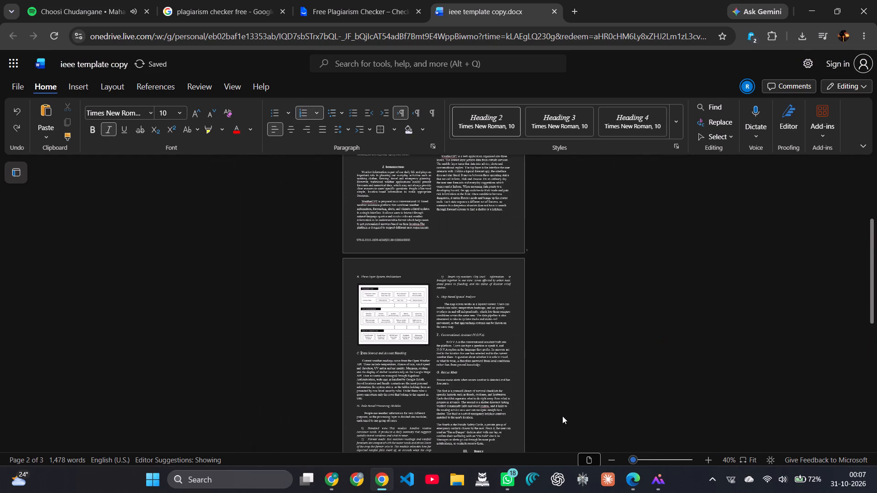
scroll(492, 343, down, 2)
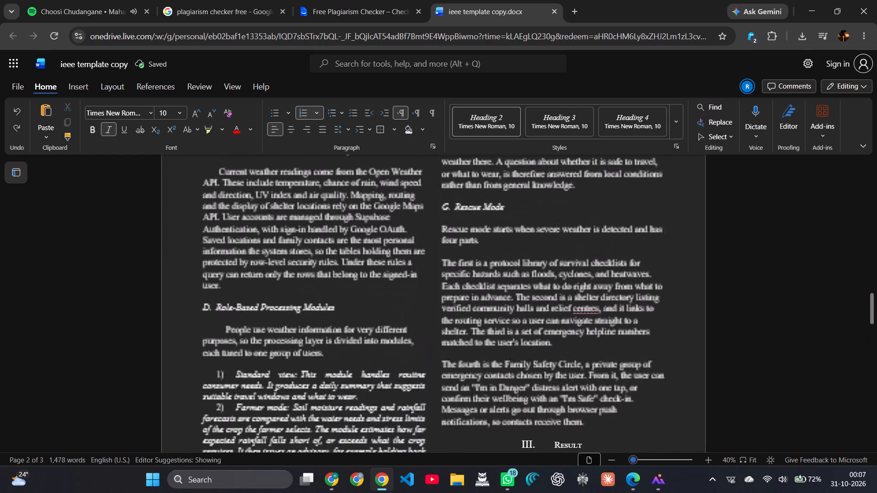
scroll(492, 343, down, 9)
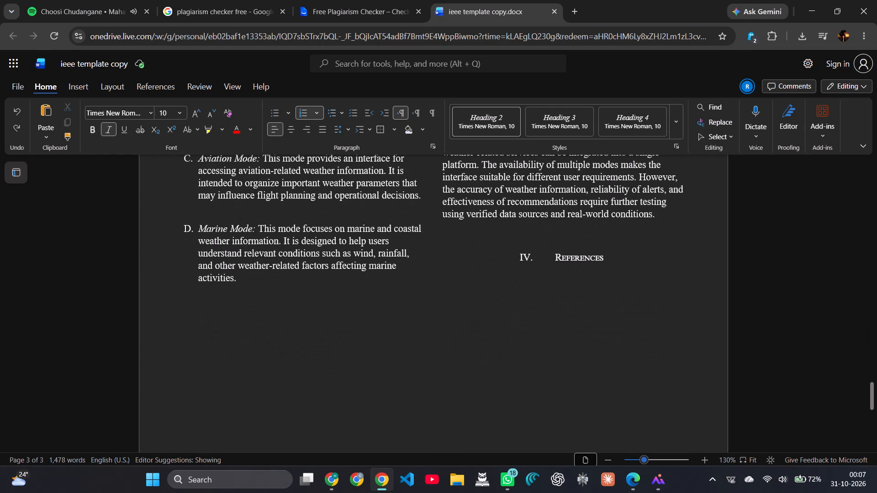
key(ctrl+z)
key(ctrl+z)
scroll(492, 343, down, 1)
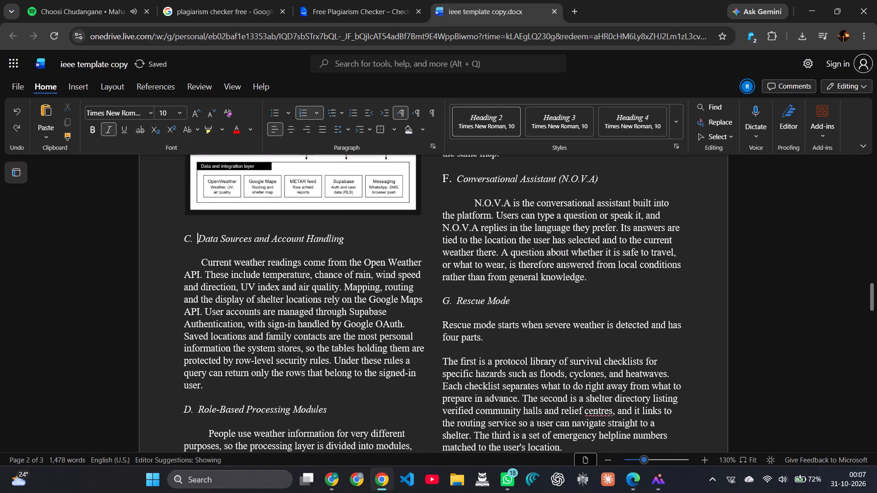
scroll(492, 343, down, 9)
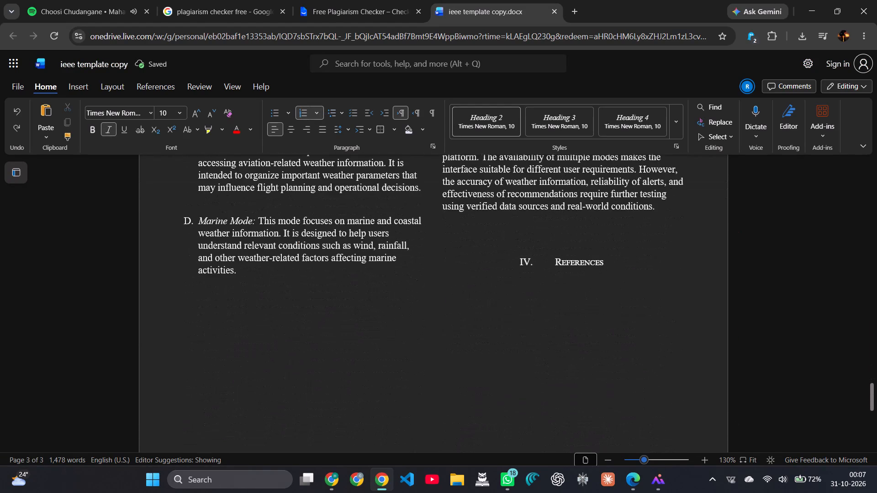
key(ctrl+z)
key(ctrl+z)
ctrl+scroll(492, 343, down, 2)
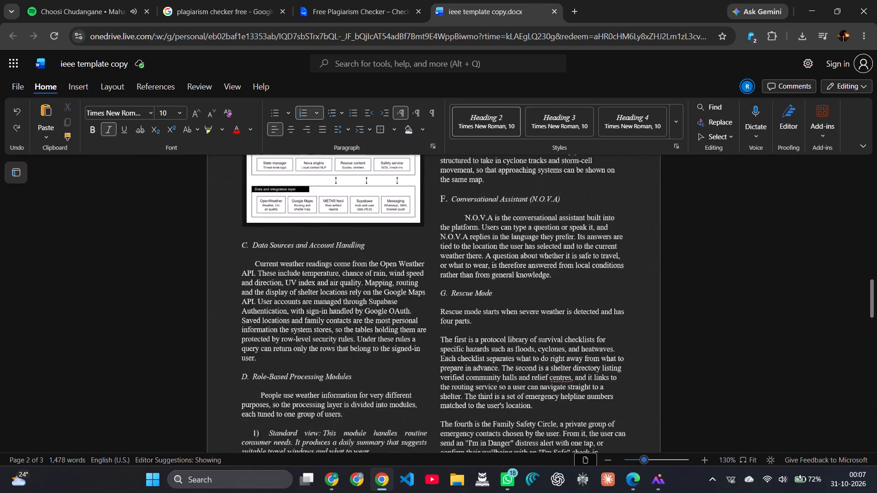
ctrl+scroll(492, 343, down, 1)
scroll(492, 343, down, 4)
key(ctrl+z)
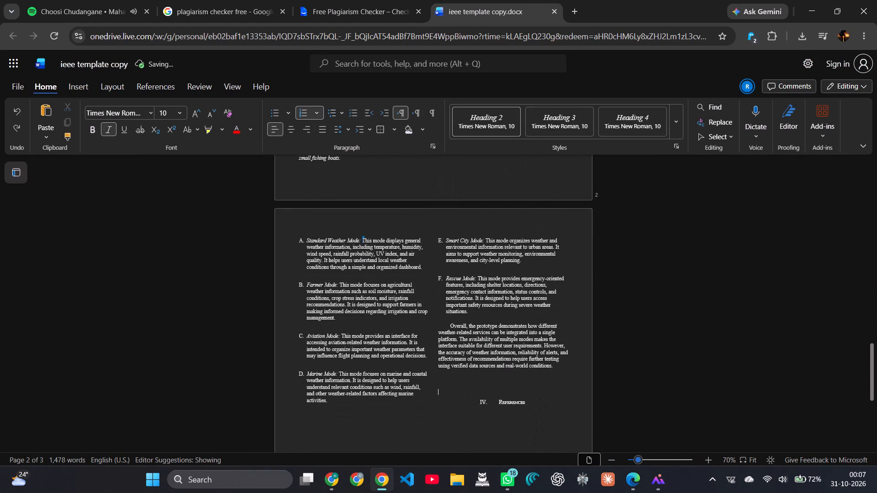
key(ctrl+z)
key(ctrl+z)
key(ctrl+z)
key(ctrl+z)
key(ctrl+z)
key(ctrl+z)
key(ctrl+z)
scroll(492, 343, down, 2)
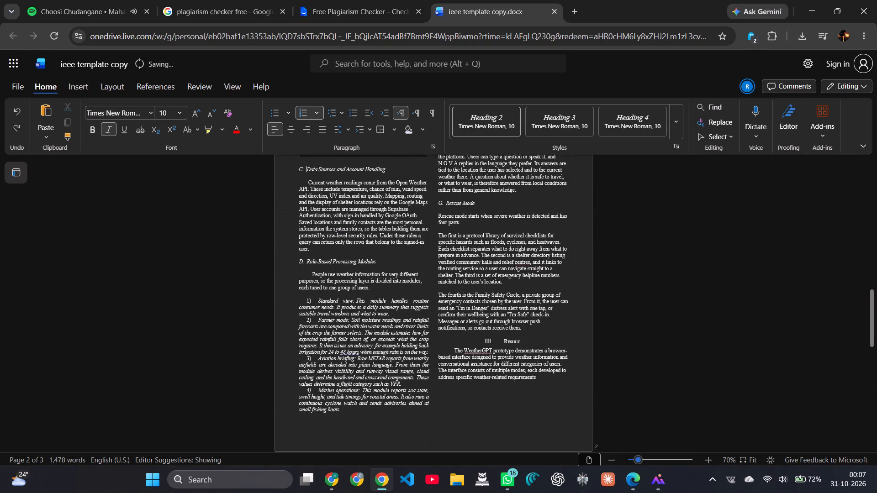
scroll(492, 343, down, 6)
key(ctrl+z)
key(ctrl+z)
key(ctrl+z)
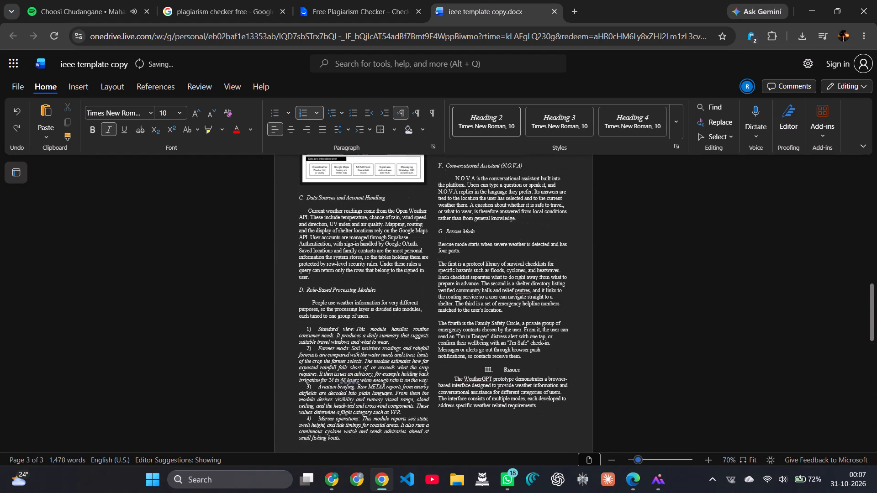
key(ctrl+z)
key(ctrl+z)
key(ctrl+z)
key(ctrl+z)
key(ctrl+z)
key(ctrl+z)
key(ctrl+z)
scroll(492, 343, down, 4)
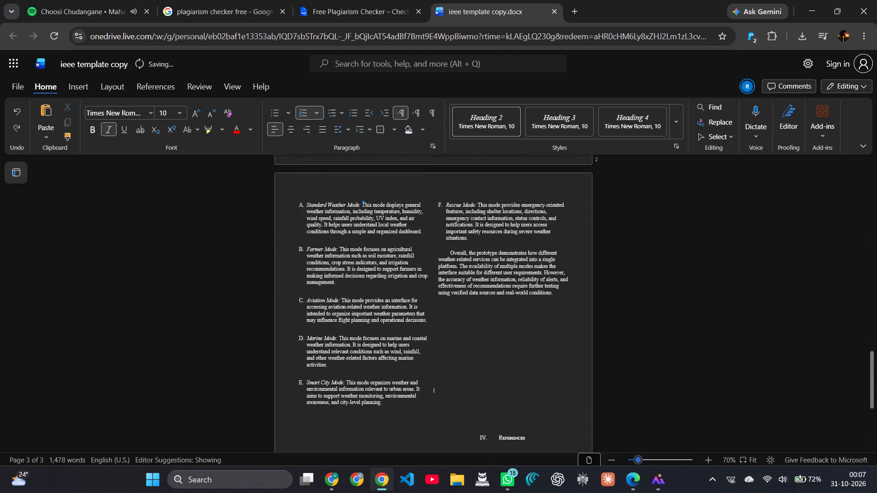
scroll(492, 343, down, 3)
key(ctrl+x)
key(ctrl+z)
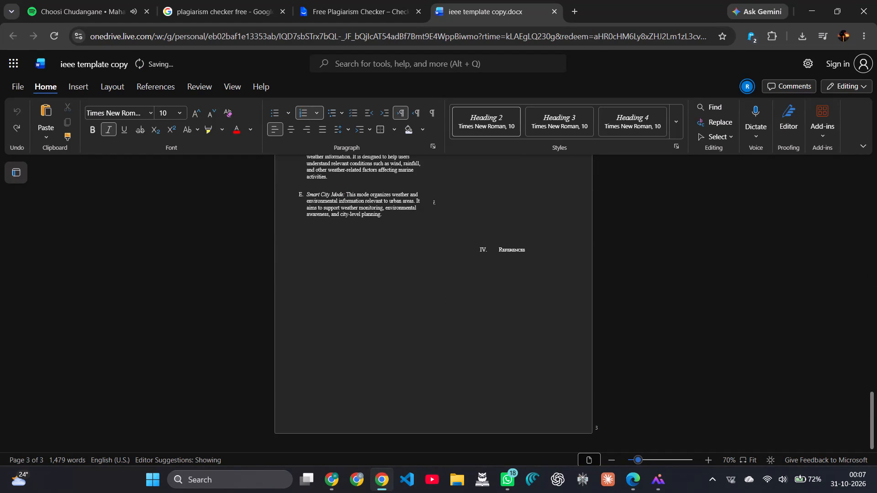
key(ctrl+z)
key(ctrl+z)
key(ctrl+z)
key(ctrl+z)
key(ctrl+z)
key(ctrl+z)
key(ctrl+z)
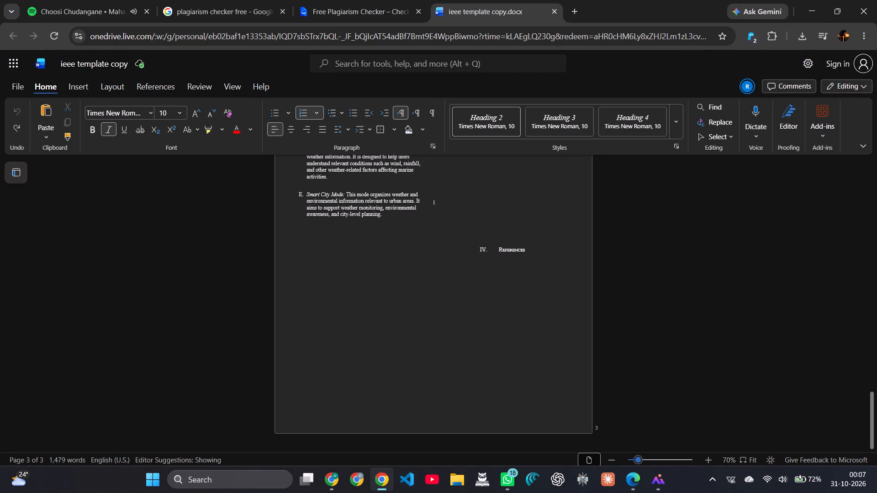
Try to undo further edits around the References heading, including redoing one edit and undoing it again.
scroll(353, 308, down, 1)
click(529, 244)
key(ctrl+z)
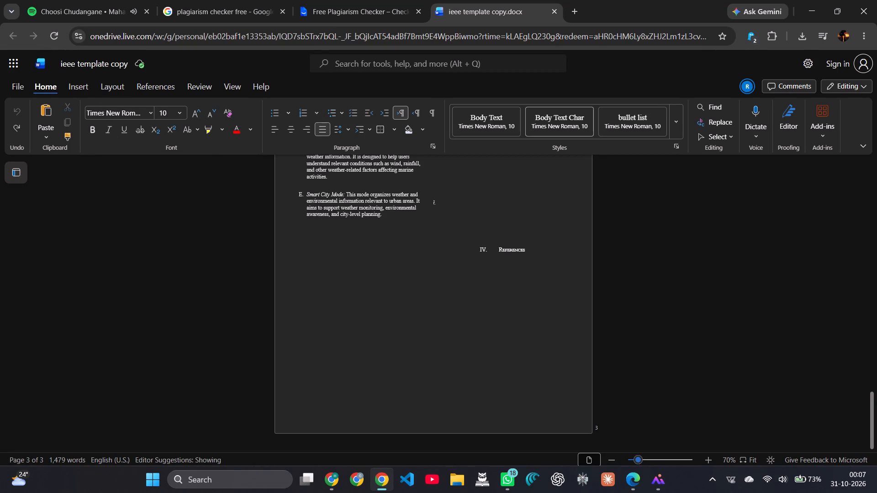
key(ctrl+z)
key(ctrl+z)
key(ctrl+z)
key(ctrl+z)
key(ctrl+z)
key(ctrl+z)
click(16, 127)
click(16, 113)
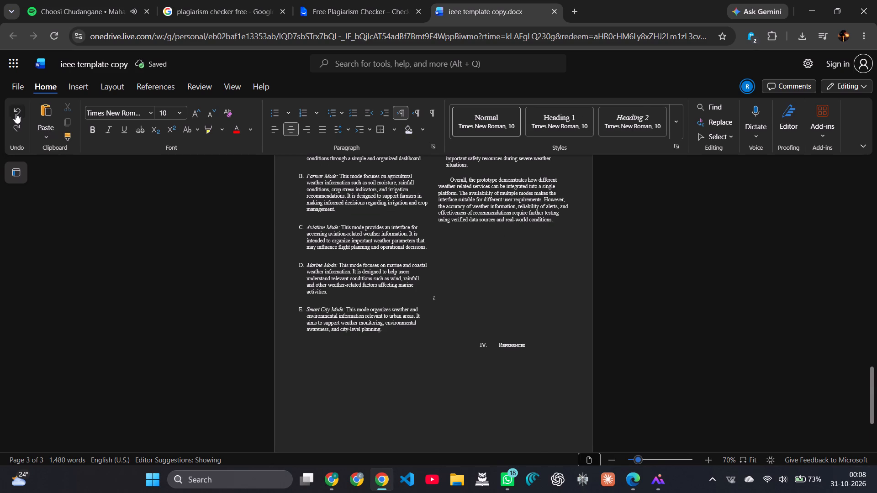
Check the document from the References section back to the Introduction and Methodology sections.
scroll(406, 262, down, 4)
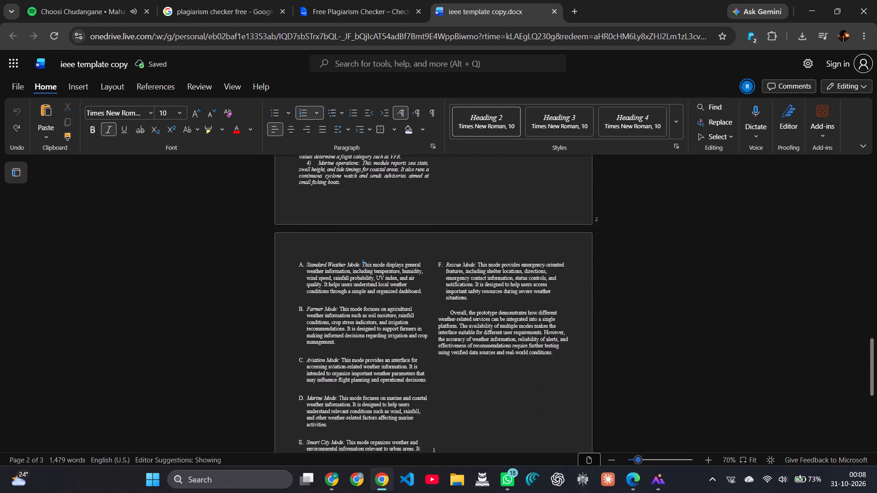
scroll(406, 262, down, 5)
scroll(406, 262, up, 3)
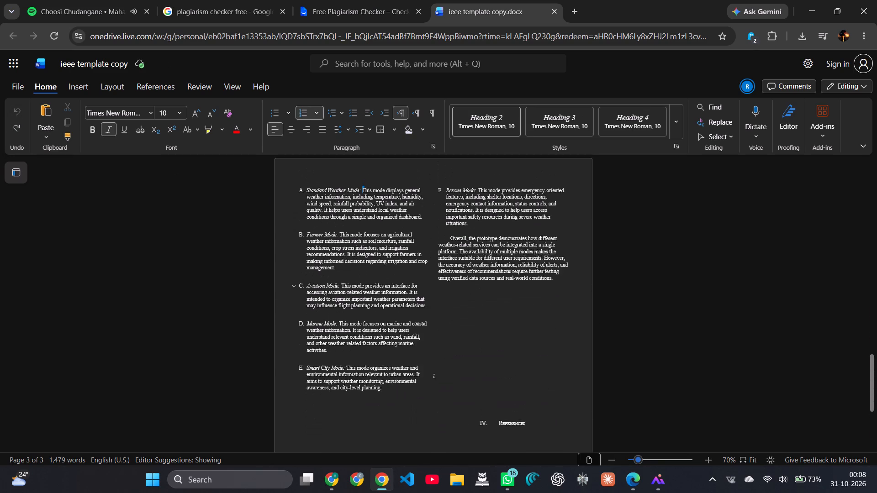
scroll(406, 262, up, 11)
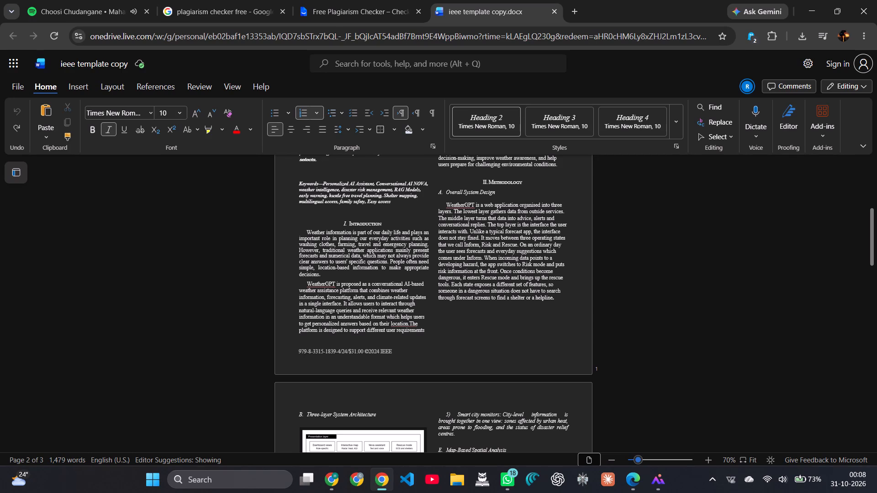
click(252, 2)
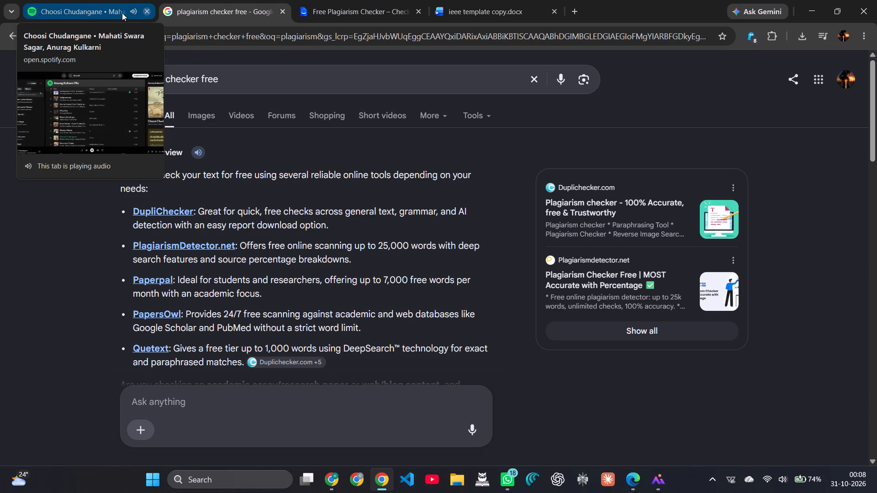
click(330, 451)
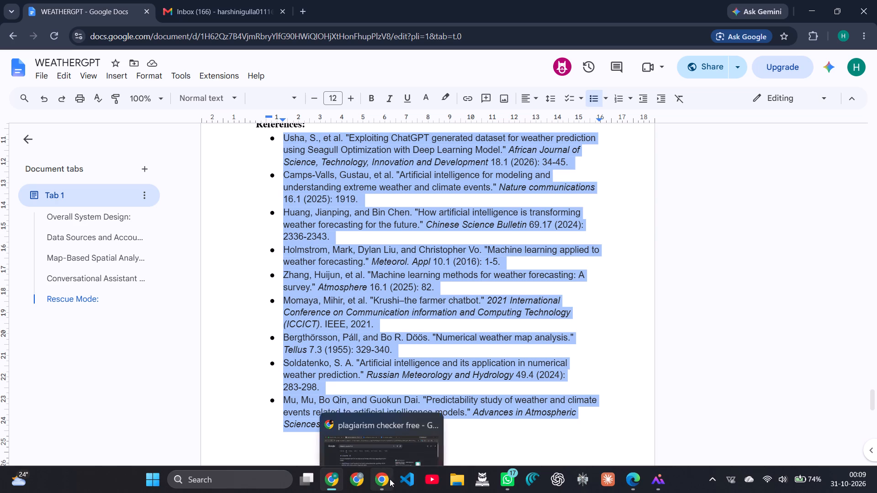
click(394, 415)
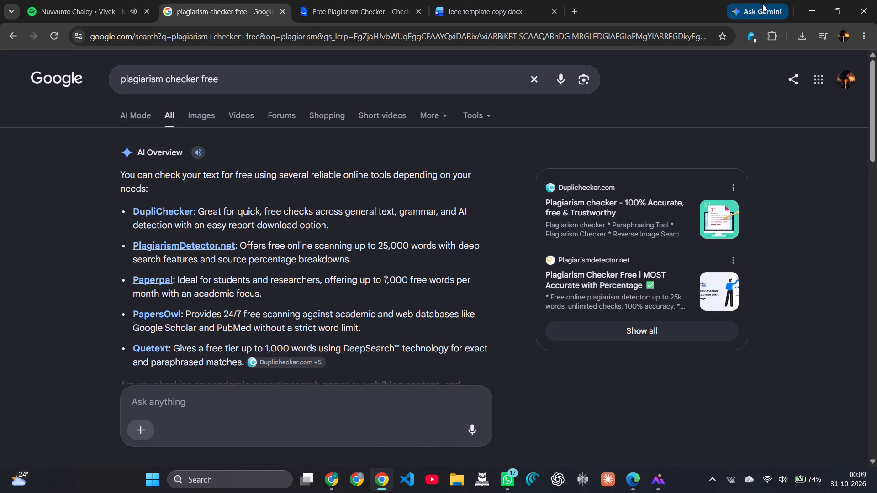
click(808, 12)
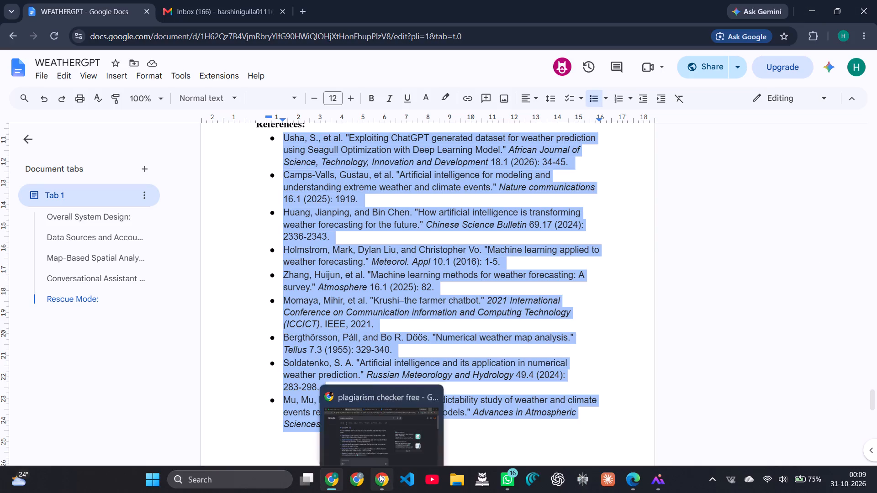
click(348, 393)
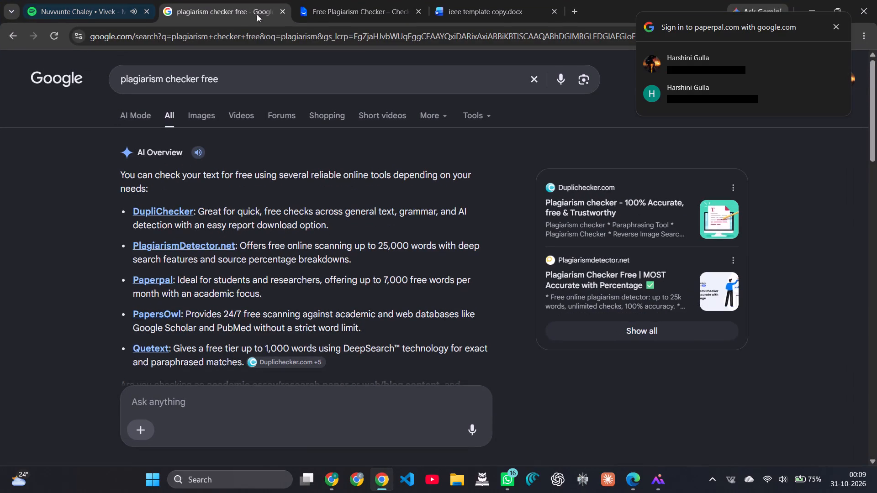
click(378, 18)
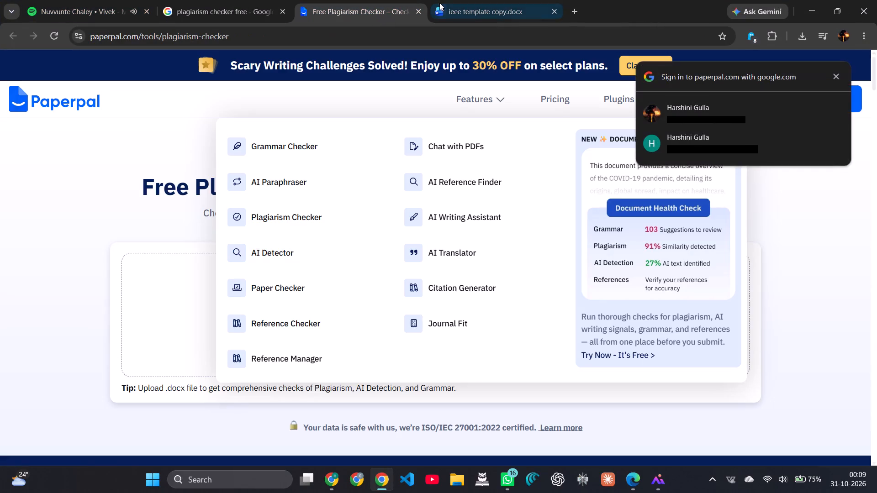
Return to the ieee template copy document and review its layout from the Introduction through the Result section and back to the title.
click(479, 6)
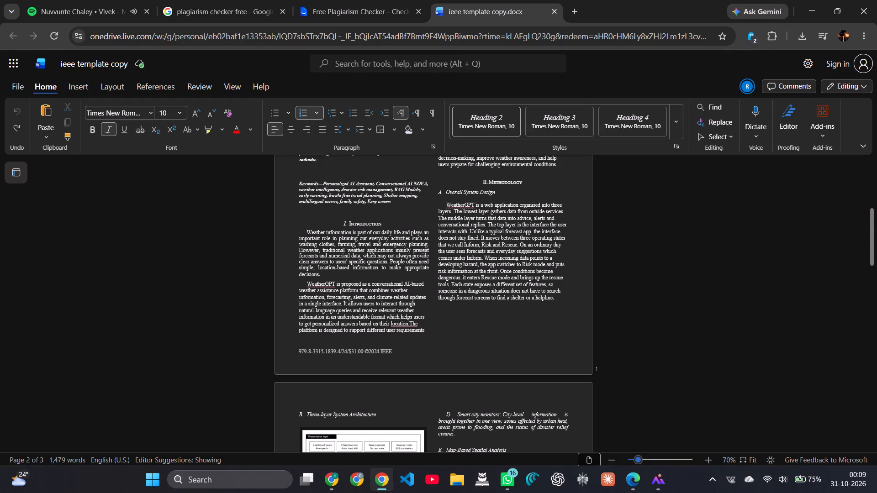
scroll(442, 327, down, 2)
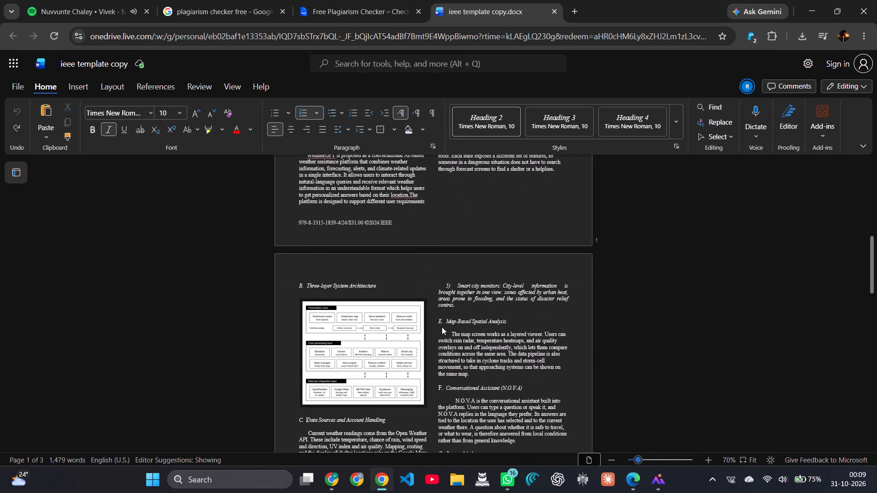
scroll(442, 327, down, 1)
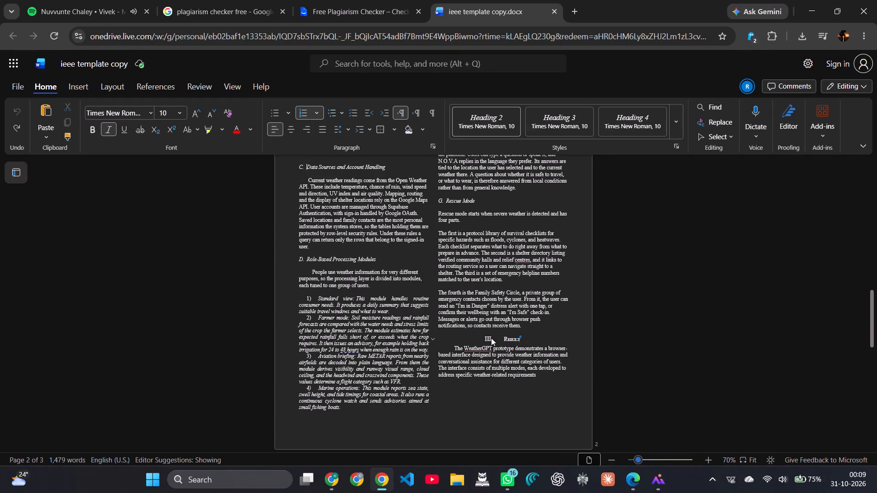
scroll(491, 338, down, 1)
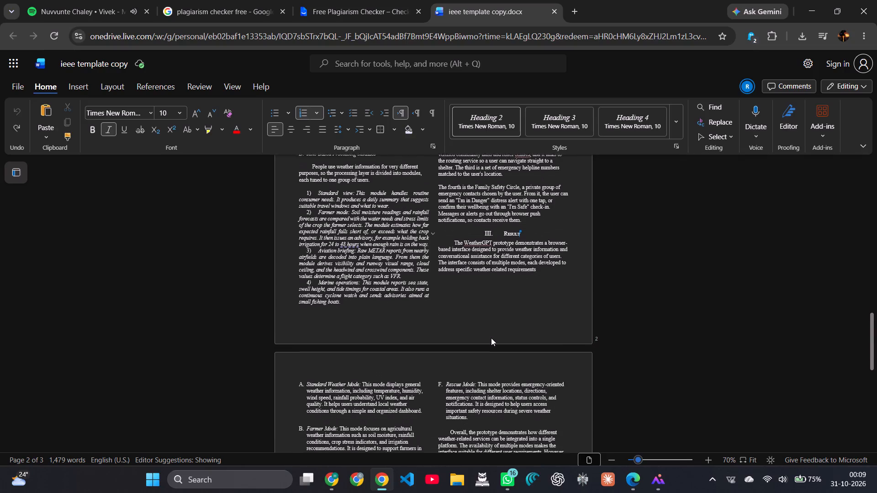
scroll(491, 338, down, 1)
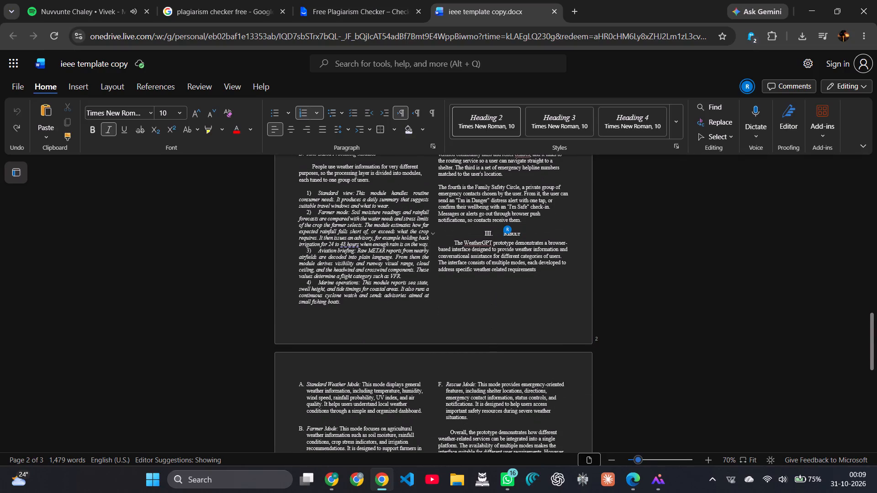
scroll(491, 338, up, 17)
scroll(491, 338, down, 6)
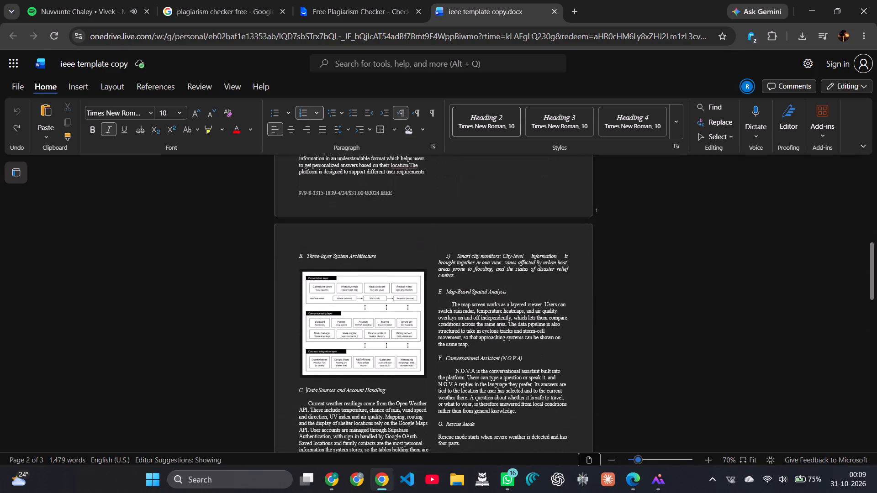
scroll(65, 236, up, 6)
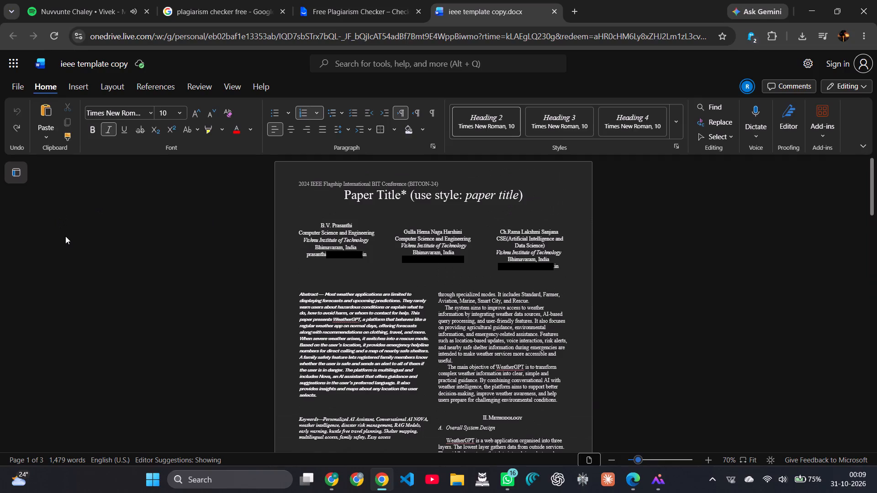
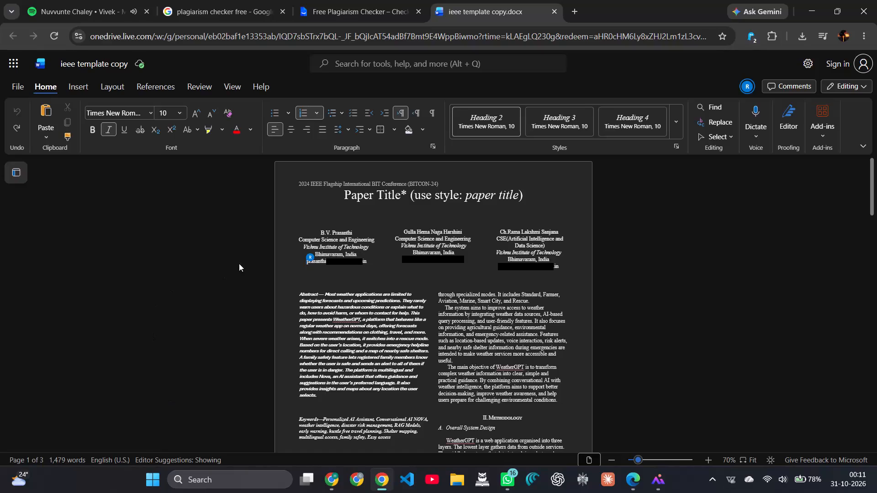
Switch to Spotify and pause the song playing from the Anurag Kulkarni Mix playlist.
click(79, 3)
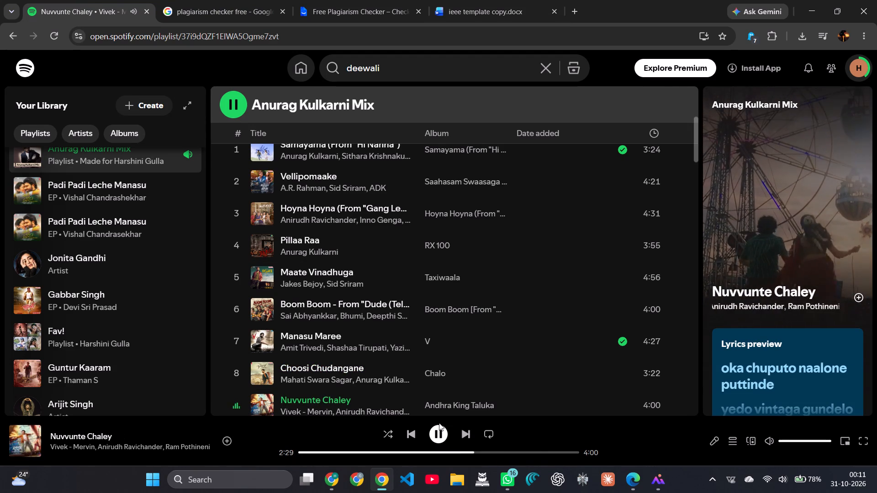
click(439, 423)
click(439, 423)
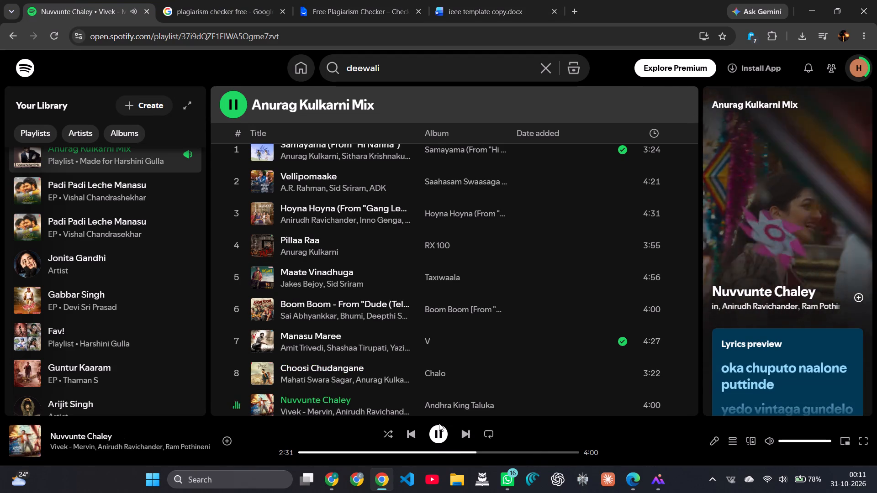
click(434, 431)
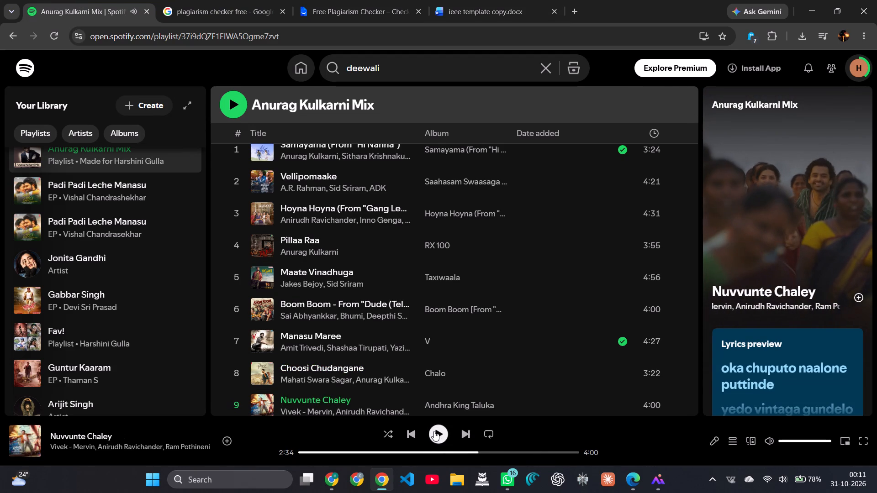